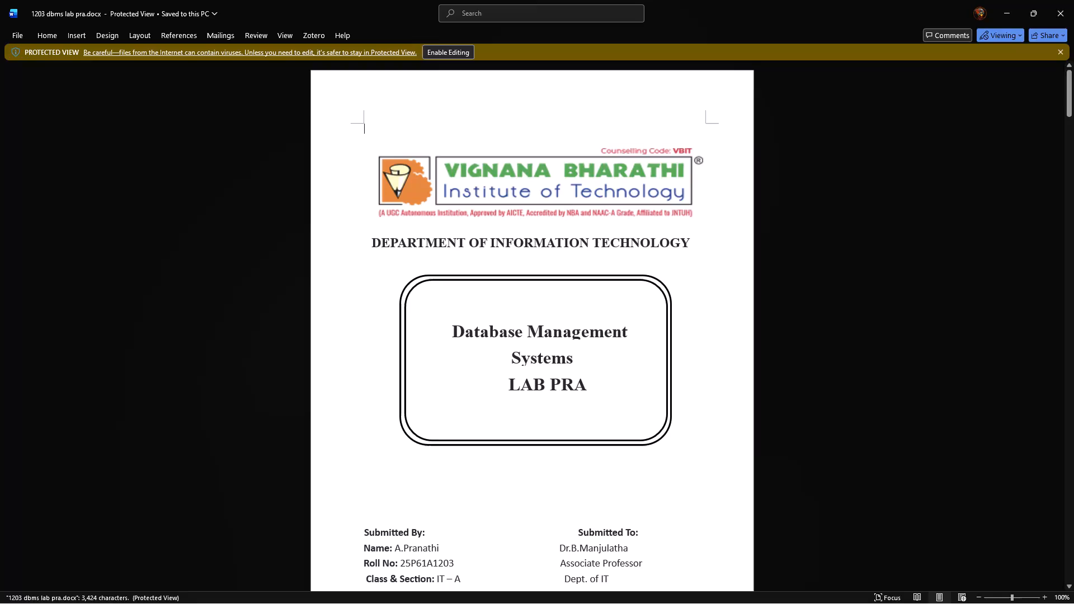
Enable editing for the protected DBMS lab document.
left_click(434, 51)
Look through the lab document from the cover page to Problem Statement-5, examining the layout of the statements, queries and result screenshots.
scroll(444, 309, "down", 5)
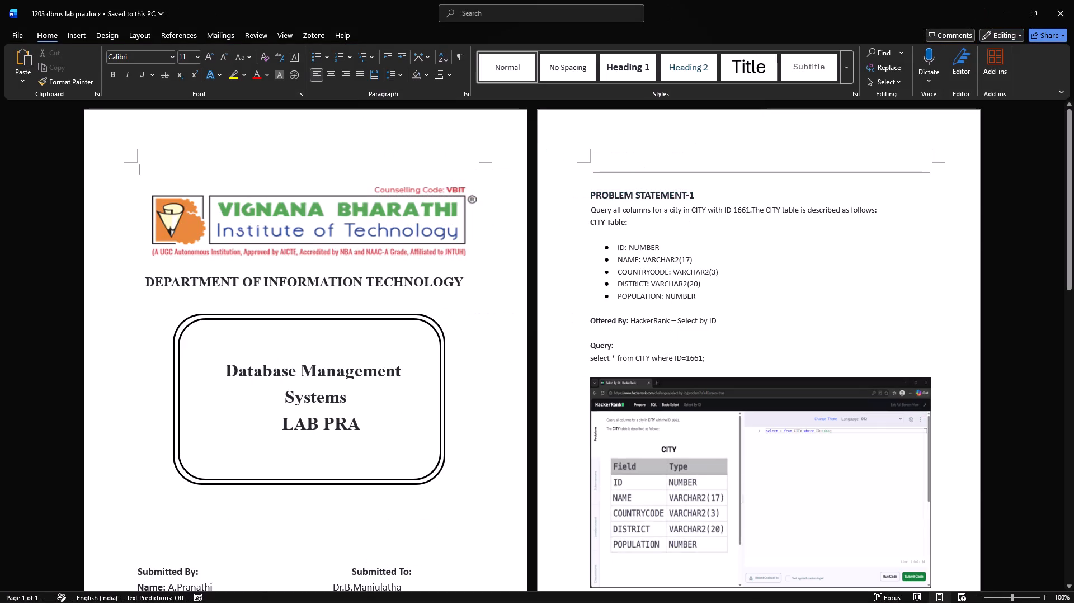
scroll(429, 320, "up", 6)
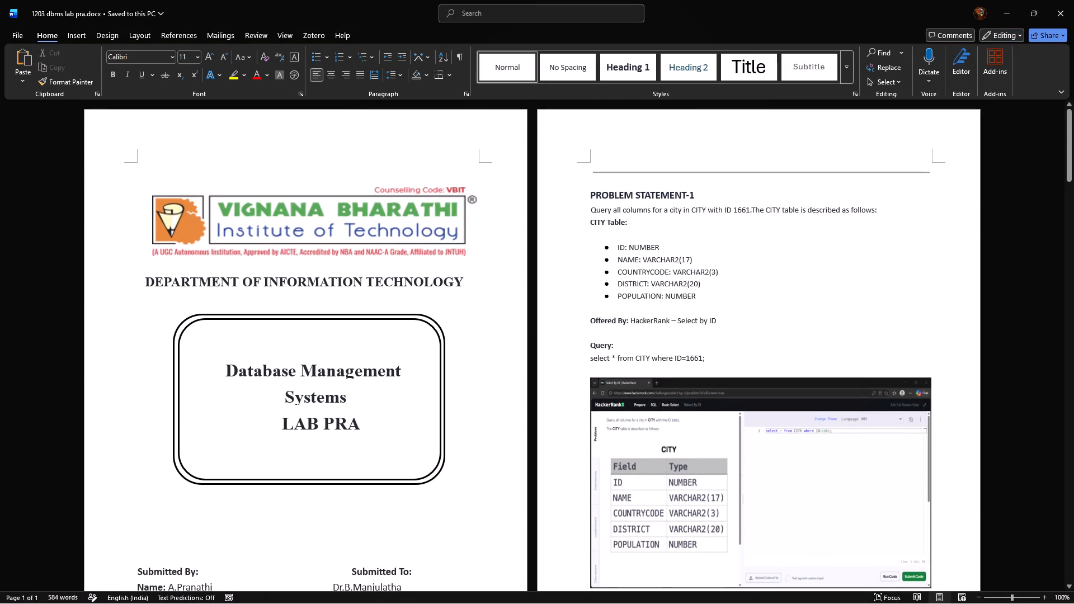
scroll(429, 320, "down", 20)
scroll(429, 320, "down", 8)
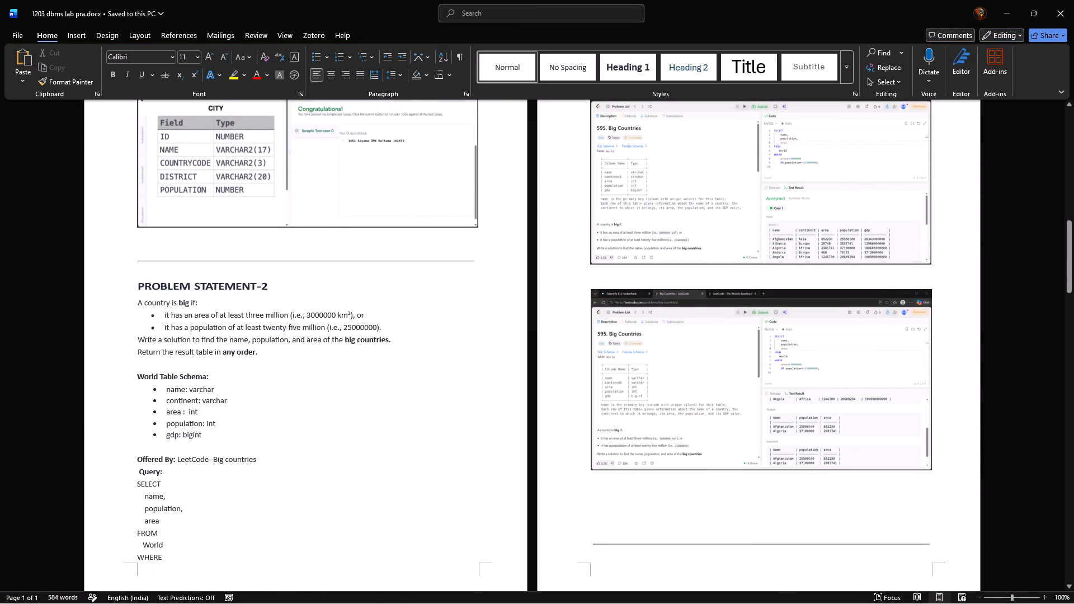
scroll(429, 320, "down", 2)
scroll(429, 320, "up", 6)
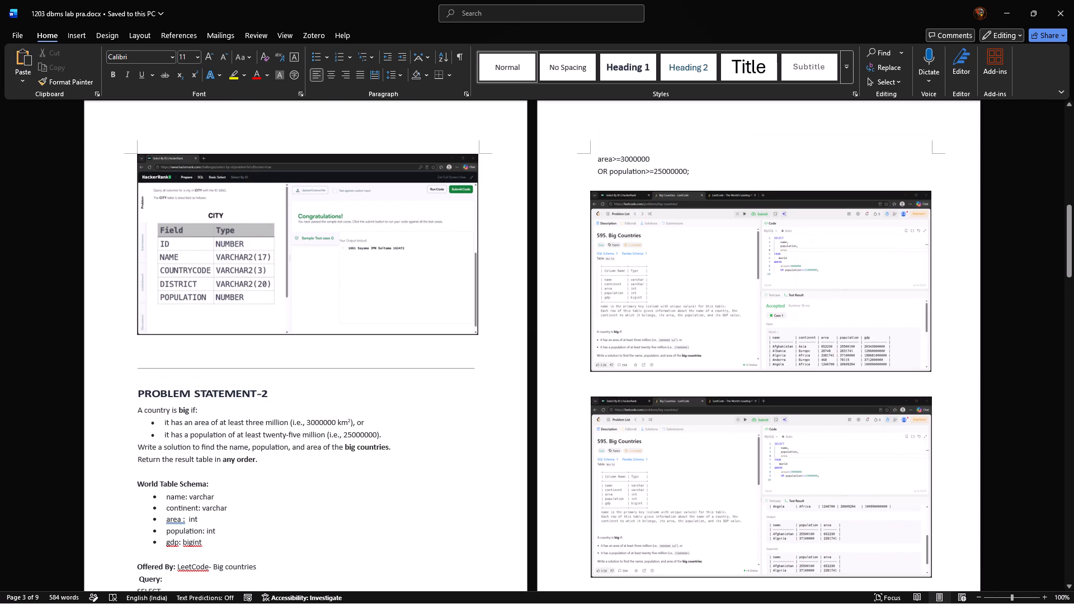
scroll(429, 320, "down", 19)
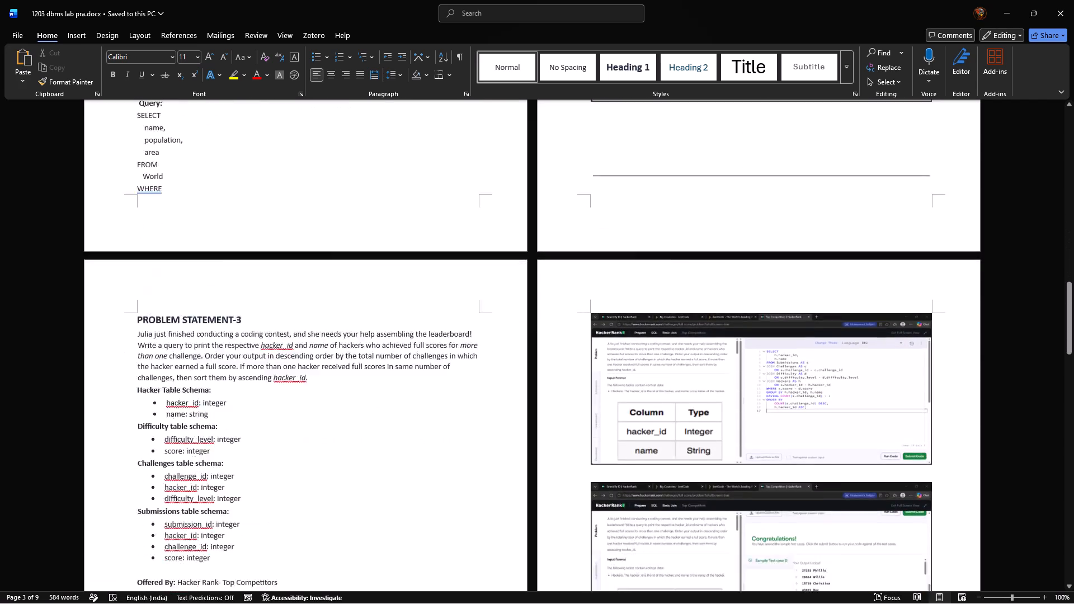
scroll(429, 320, "down", 14)
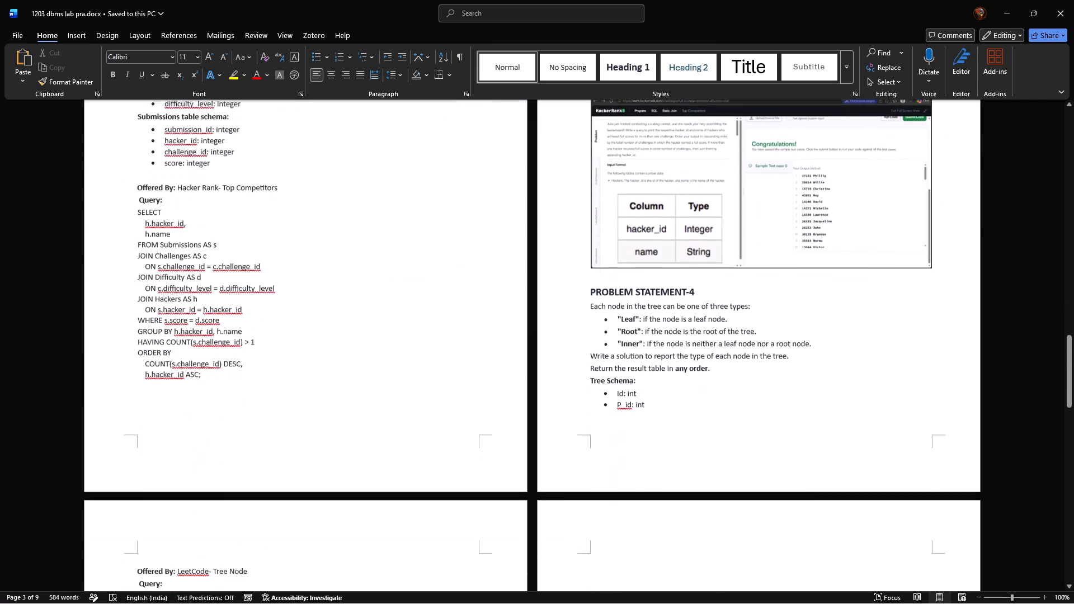
scroll(429, 320, "down", 19)
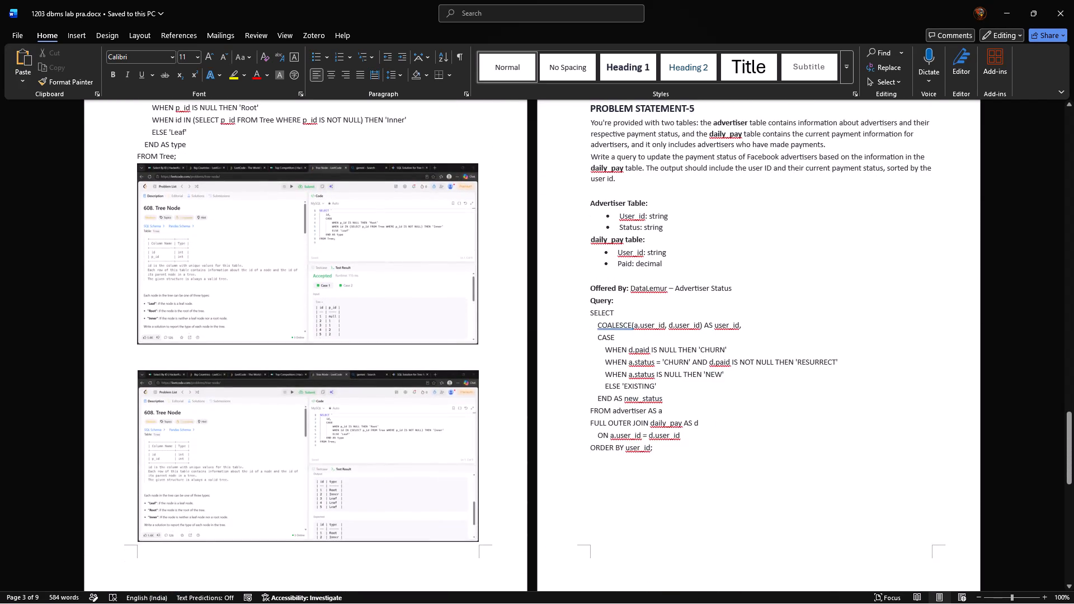
scroll(429, 320, "down", 15)
scroll(429, 320, "down", 7)
scroll(429, 320, "up", 11)
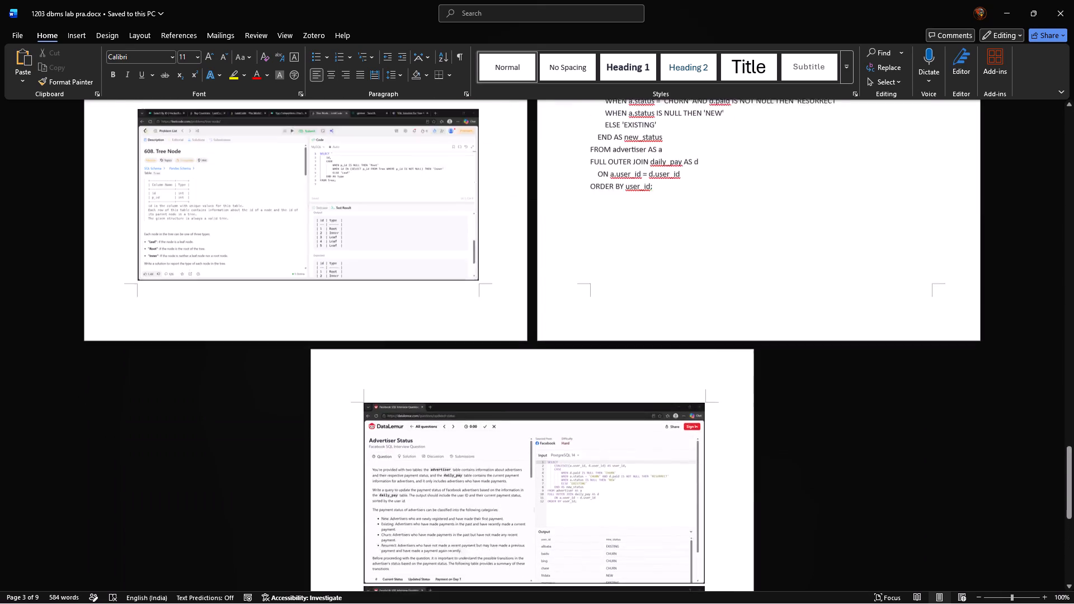
scroll(429, 320, "up", 9)
scroll(429, 320, "up", 20)
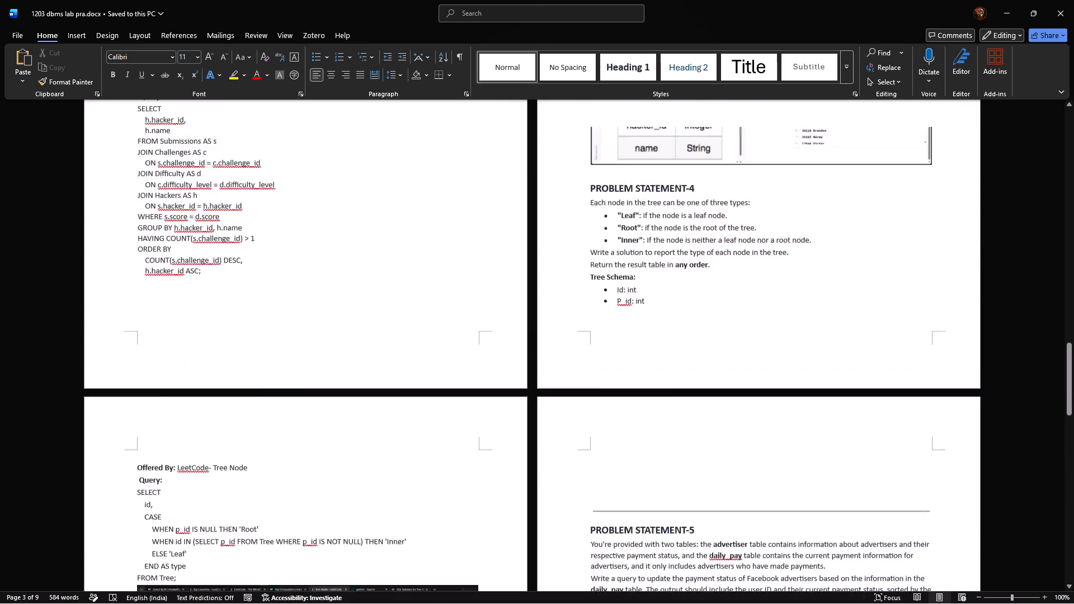
scroll(429, 320, "up", 20)
scroll(429, 320, "up", 11)
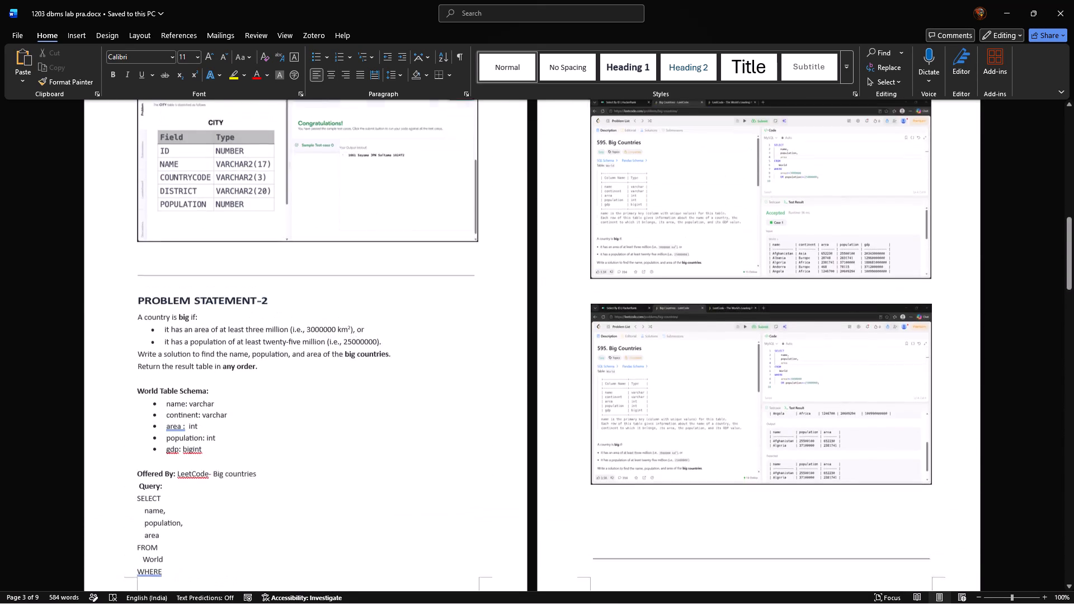
scroll(429, 320, "up", 18)
scroll(429, 320, "down", 15)
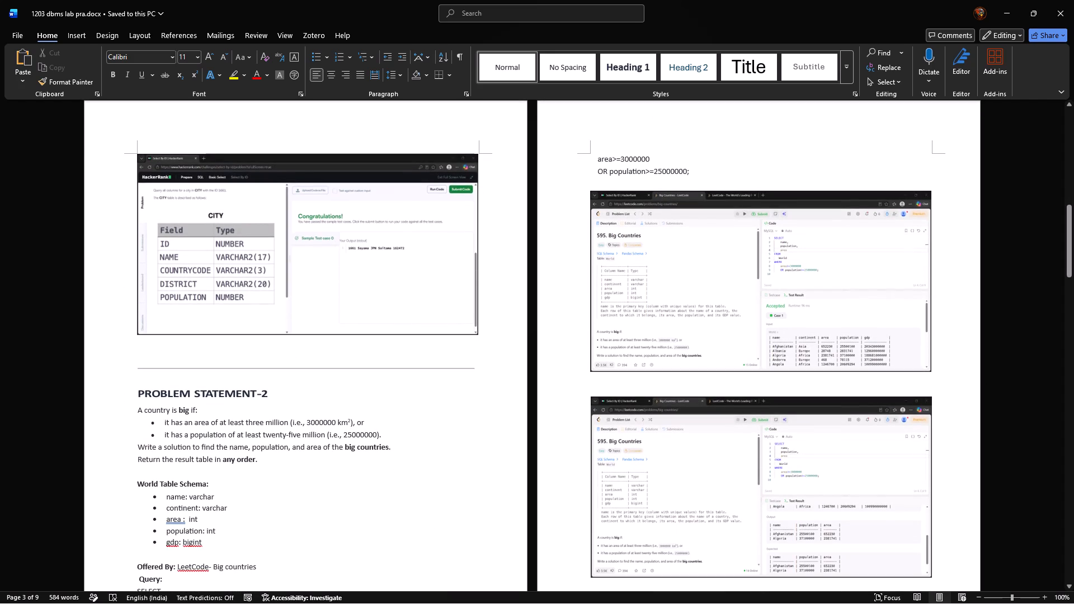
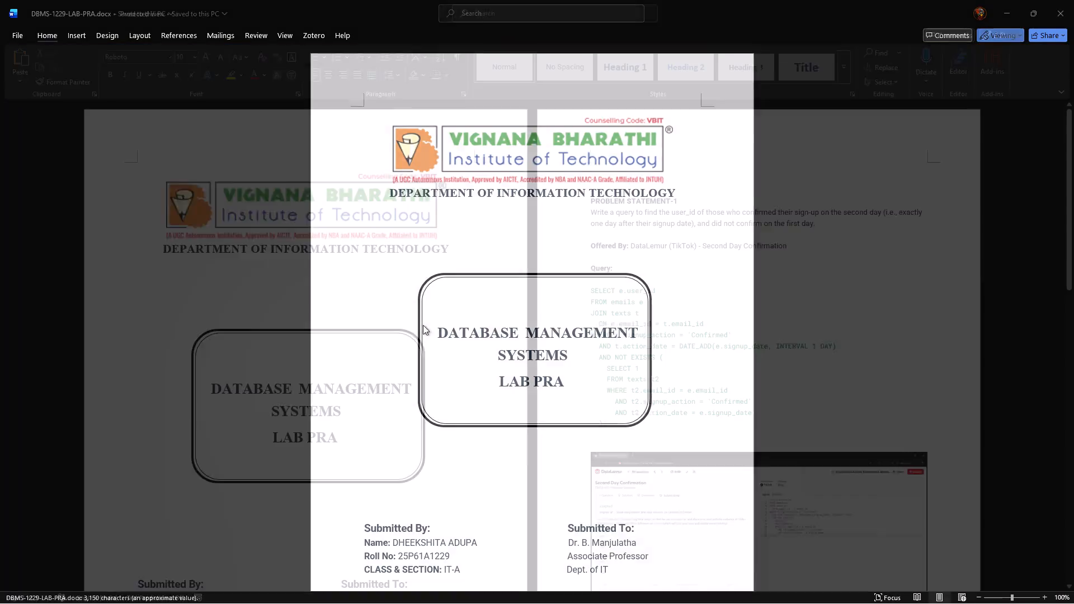
Look over the lab document from the cover page to Problem Statement-1 and its query screenshot, closing the Editor proofing pane.
scroll(432, 403, "up", 6, "ctrl")
scroll(435, 404, "down", 18)
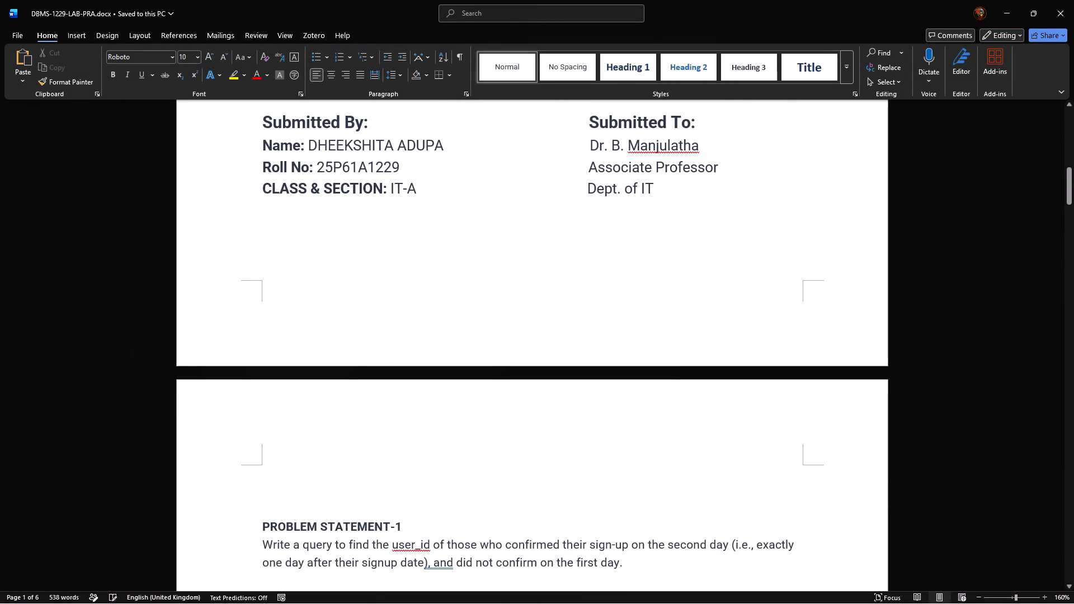
left_click(1071, 108)
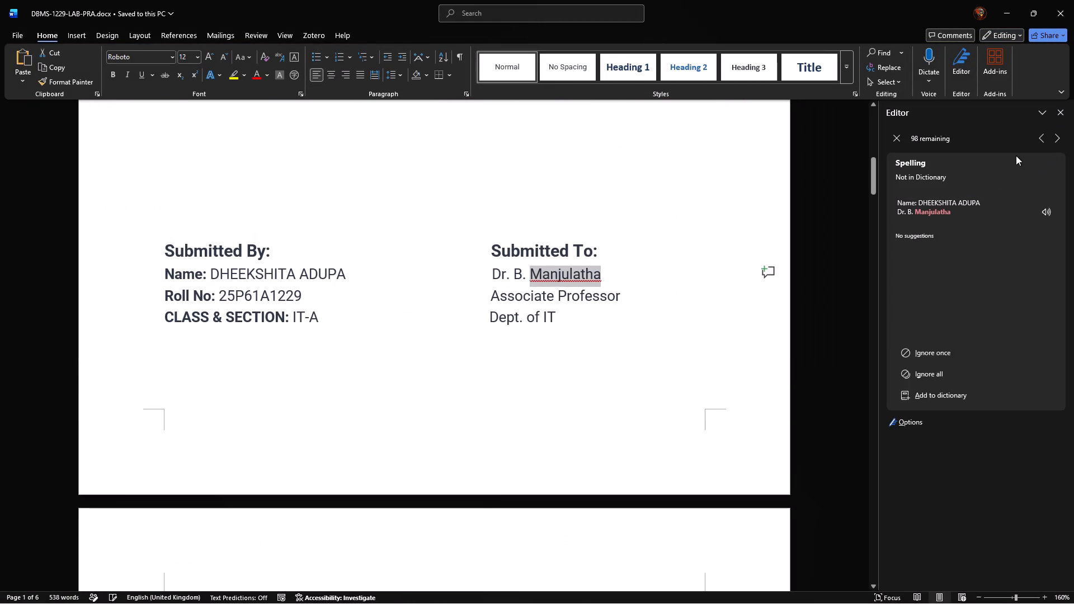
left_click(1059, 112)
scroll(743, 355, "down", 18)
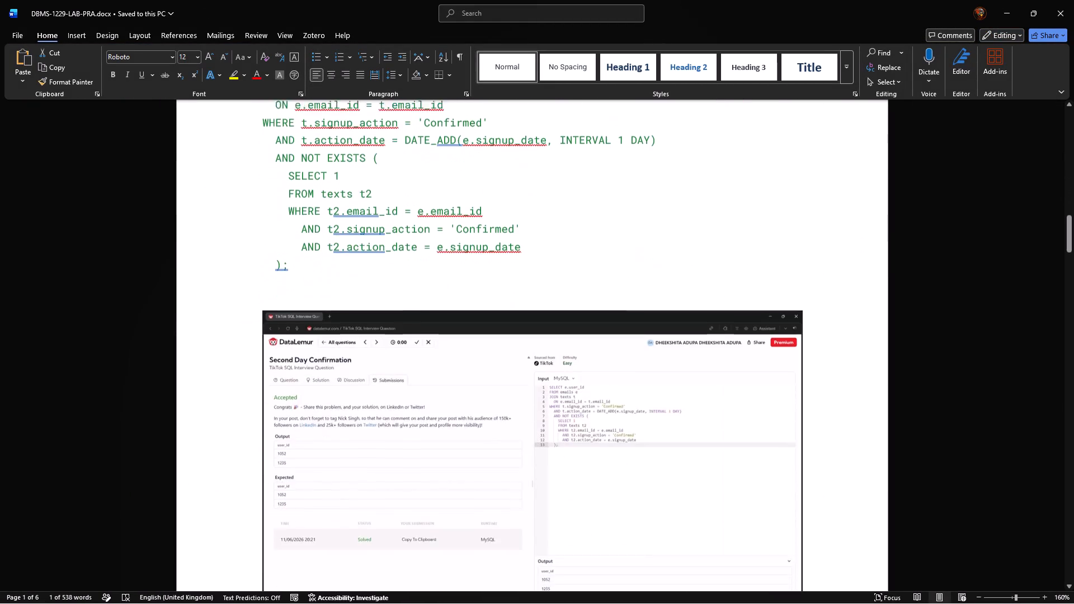
scroll(733, 352, "down", 6)
scroll(555, 365, "up", 2)
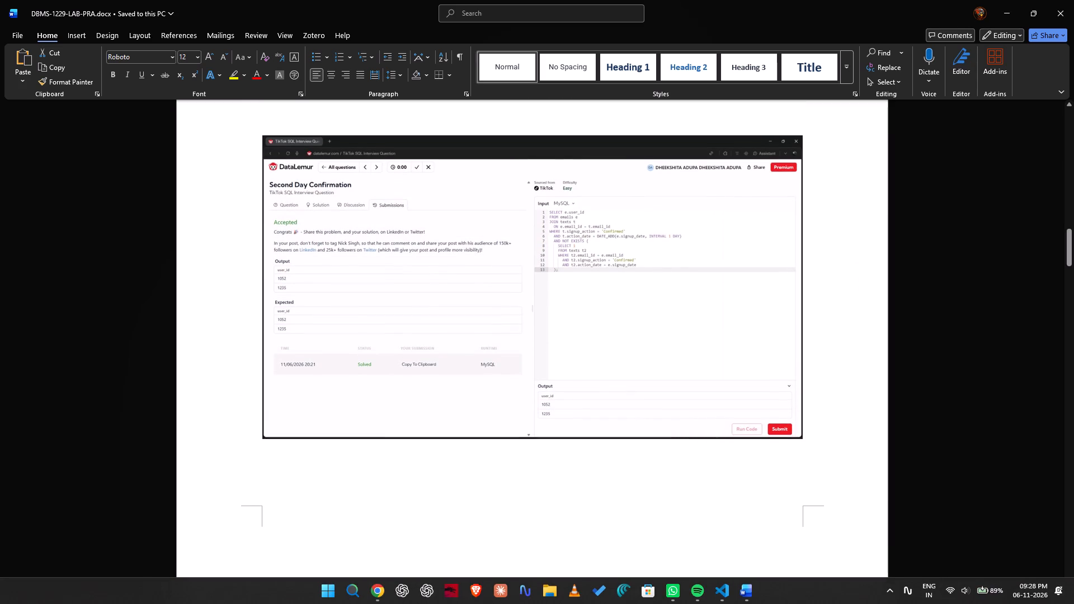
Look through the lab document from the Second Day Confirmation screenshot to the Ollivander's Inventory result screenshot.
scroll(493, 428, "down", 20)
scroll(493, 428, "down", 5)
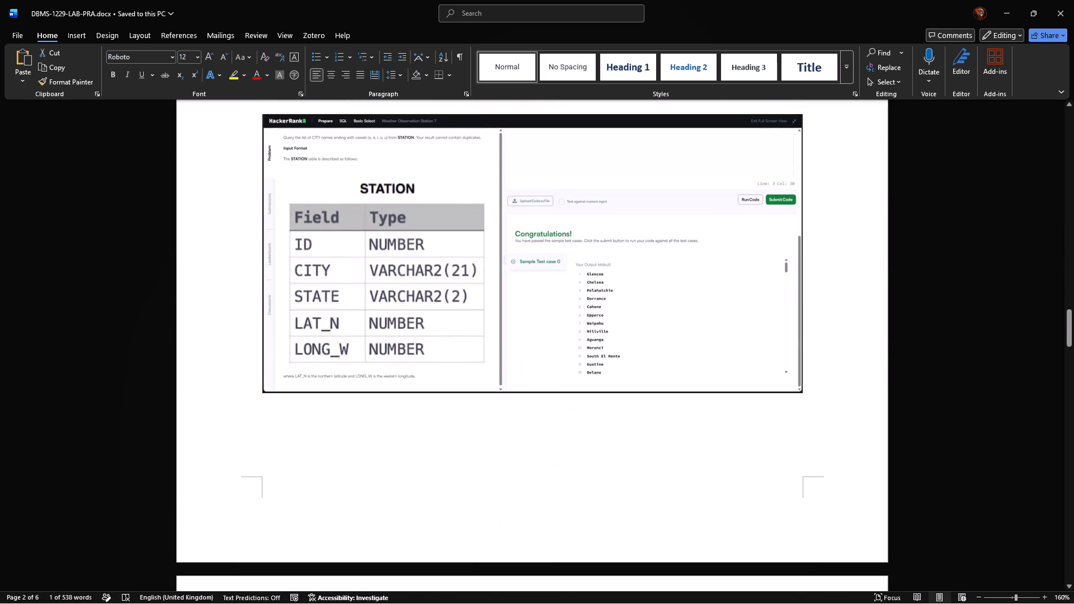
scroll(535, 503, "down", 4)
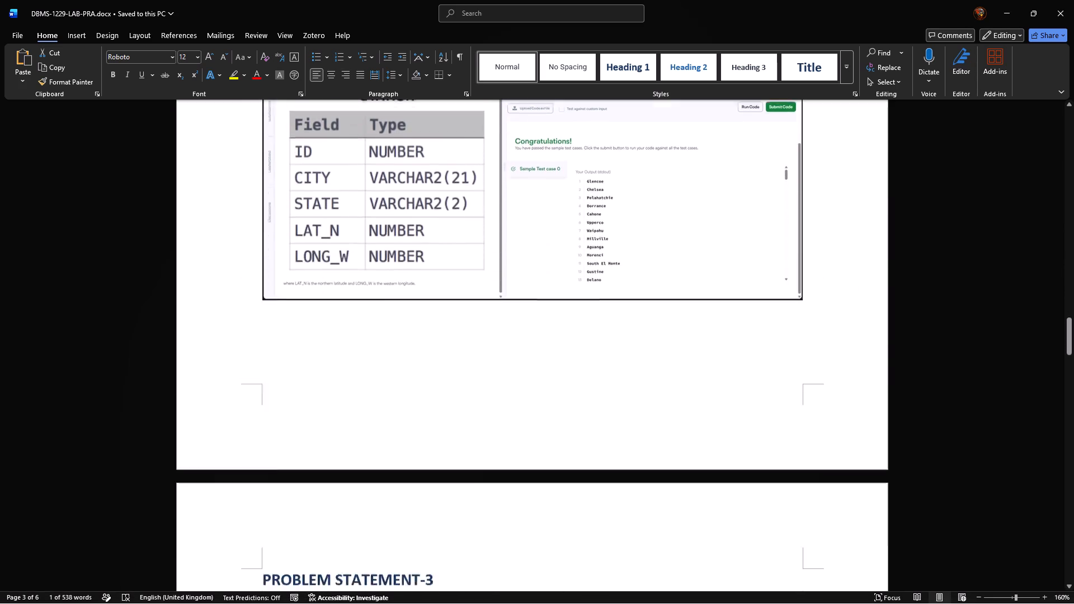
scroll(535, 503, "down", 16)
scroll(535, 504, "down", 6)
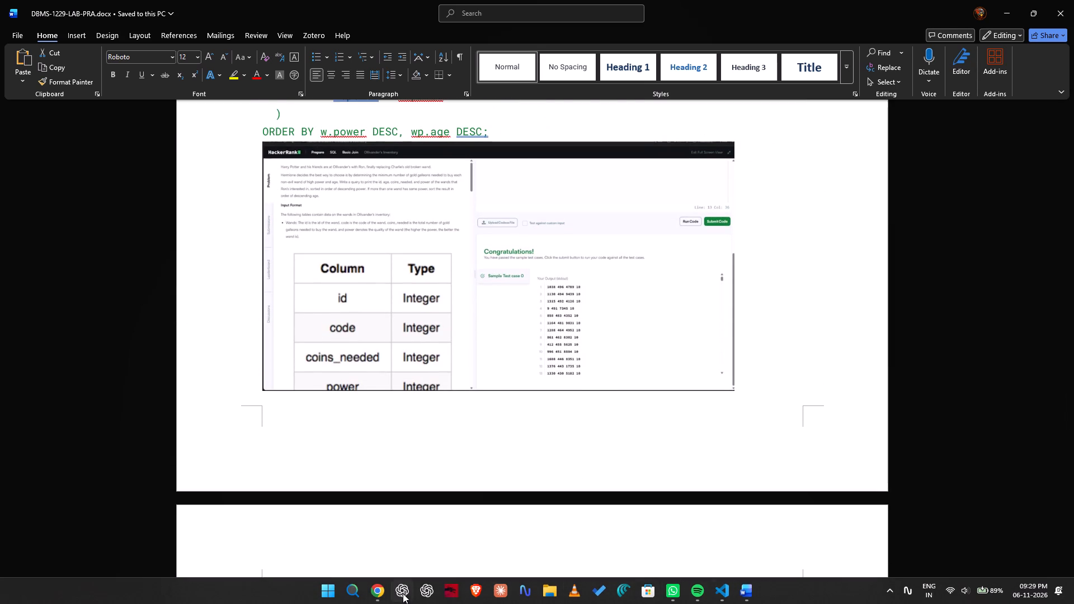
Switch to the Comet browser and reopen the closed Ollivander's Inventory and Facebook SQL Interview Question pages.
left_click(378, 581)
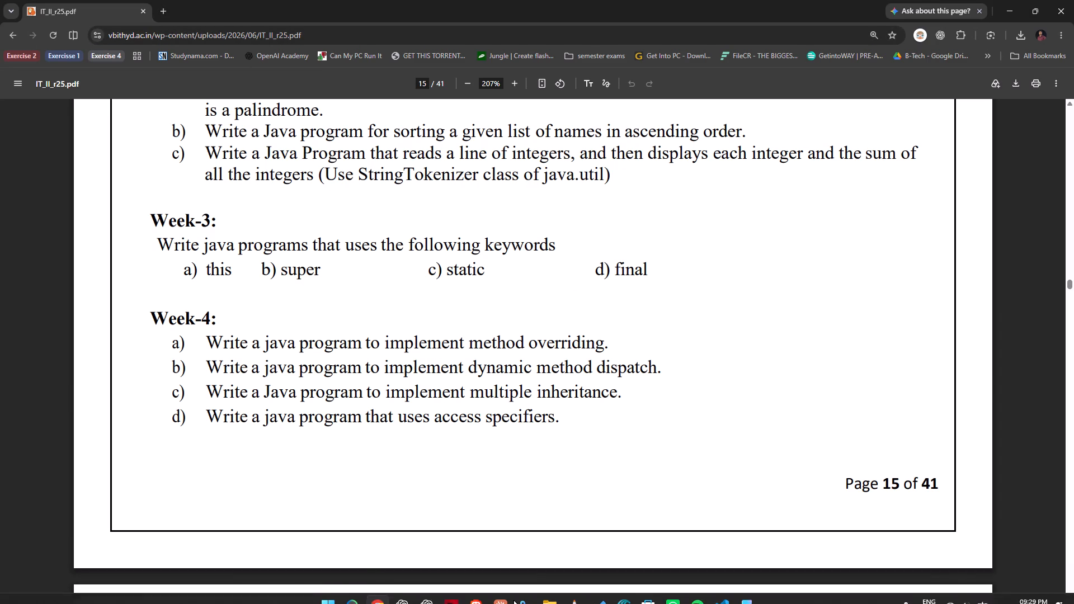
left_click(619, 595)
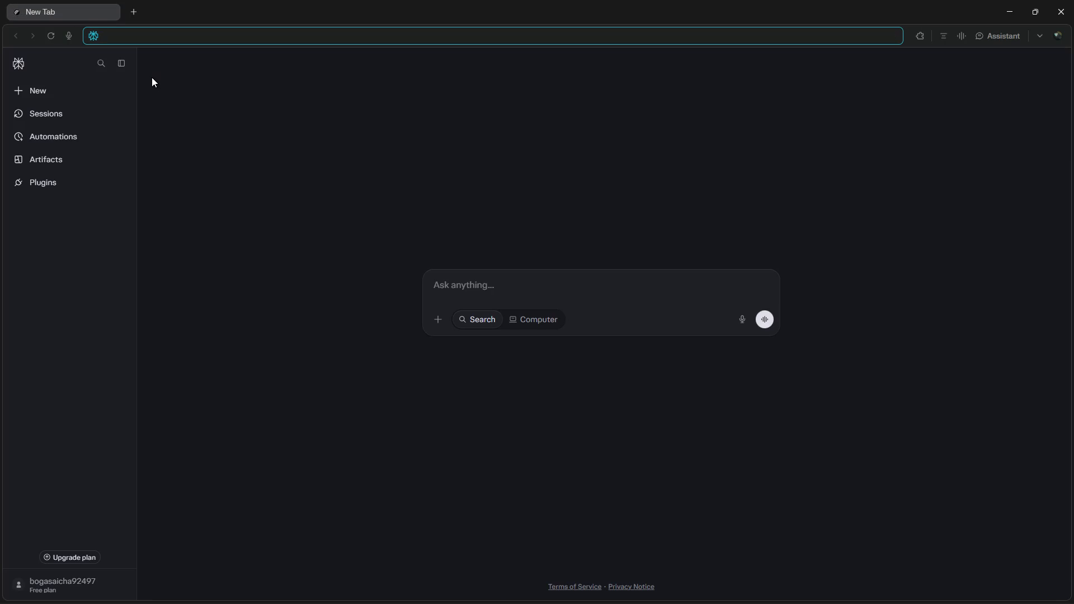
key("ctrl+shift+t")
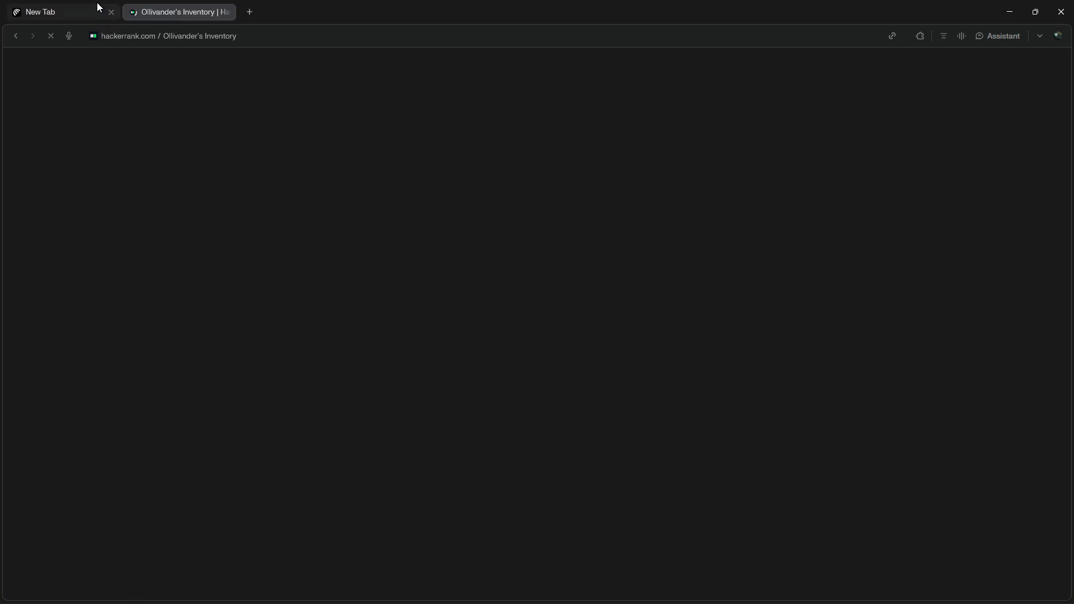
key("ctrl+shift+t")
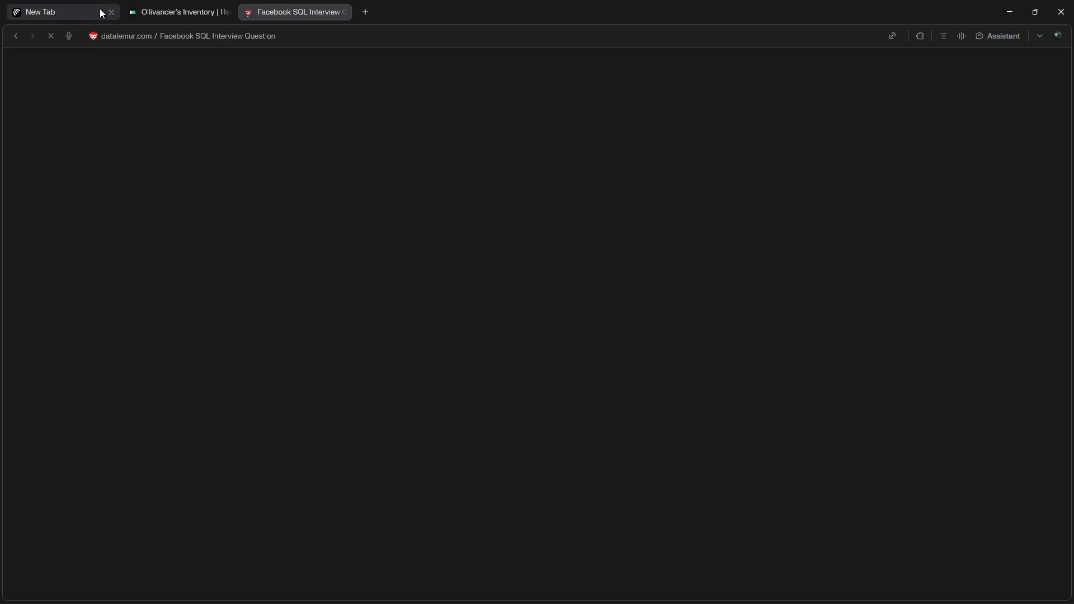
Review the MySQL query for the Advertiser Status question, run it and submit it.
scroll(734, 347, "down", 6)
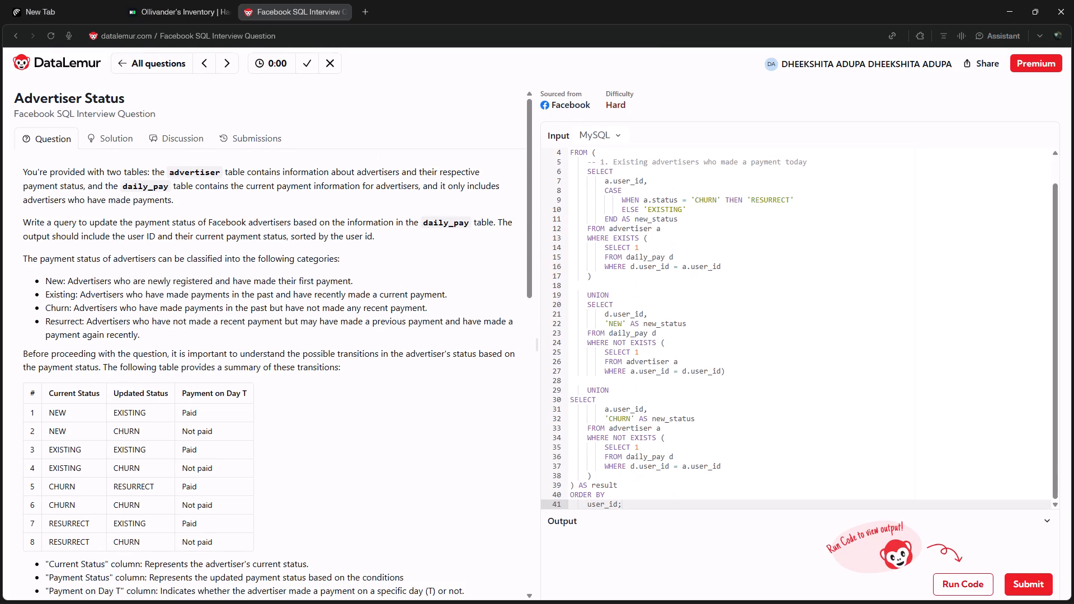
scroll(734, 348, "down", 6)
scroll(841, 422, "up", 5)
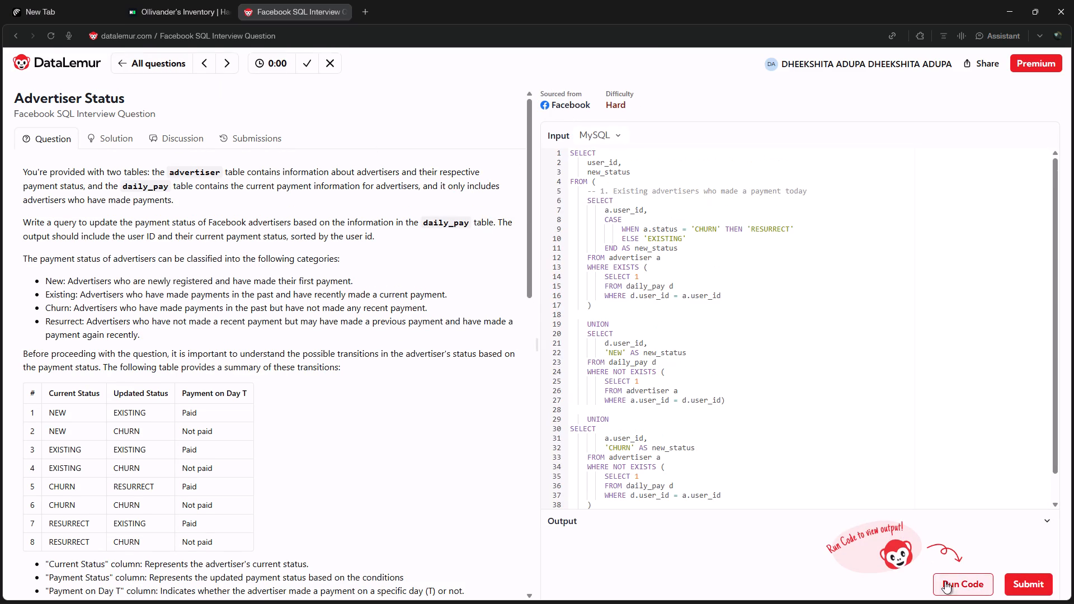
left_click(945, 581)
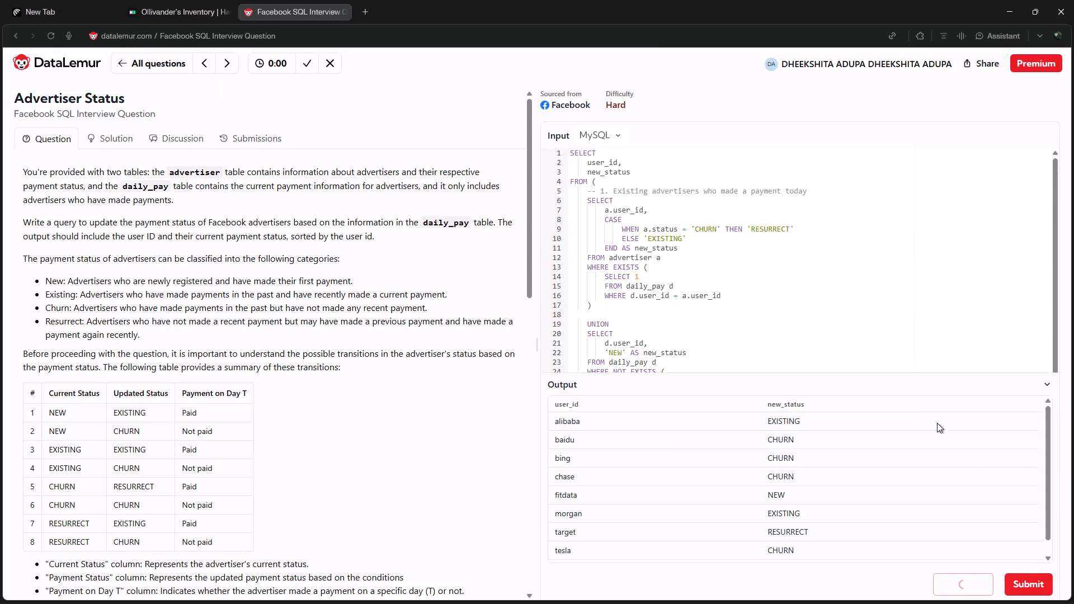
left_click(1008, 577)
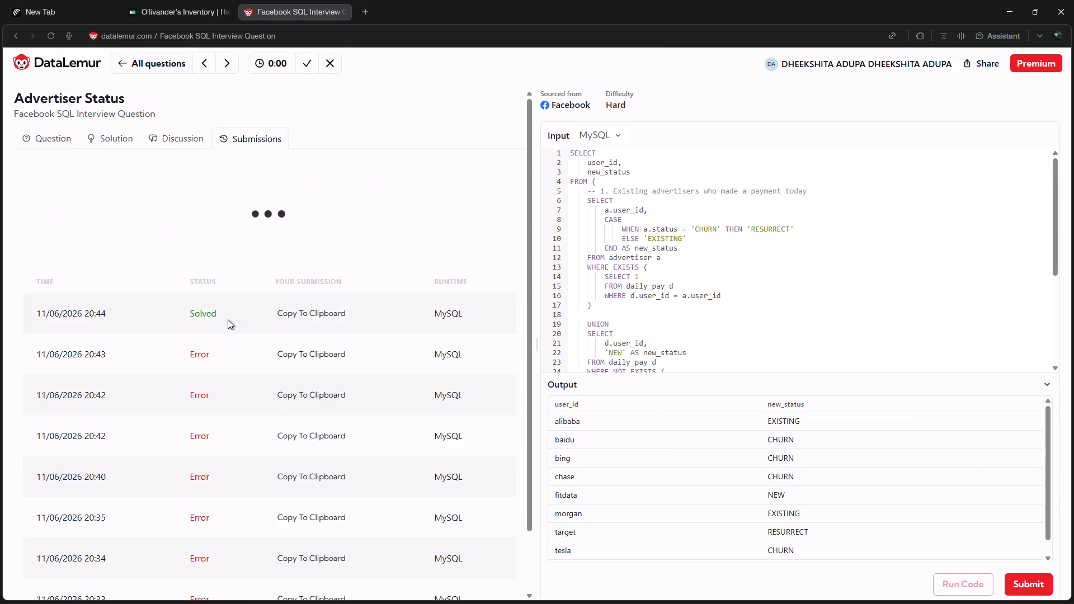
Examine the end of the Advertiser Status query, its output, the submission's Output and Expected tables, and the submission history.
scroll(719, 347, "down", 7)
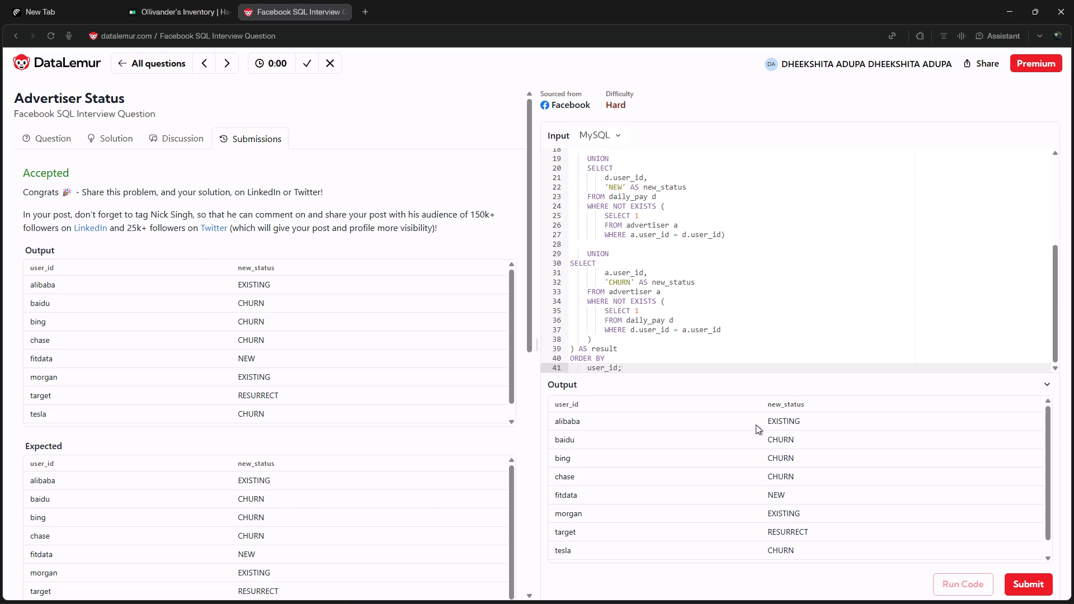
scroll(757, 428, "down", 12)
scroll(698, 298, "down", 7)
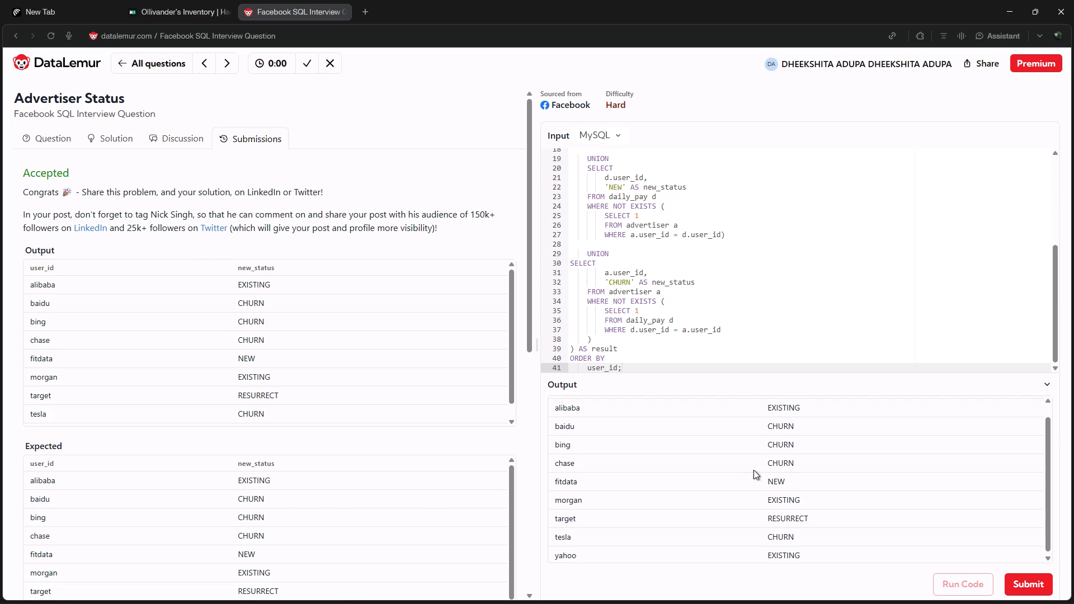
scroll(753, 470, "down", 5)
scroll(333, 366, "down", 12)
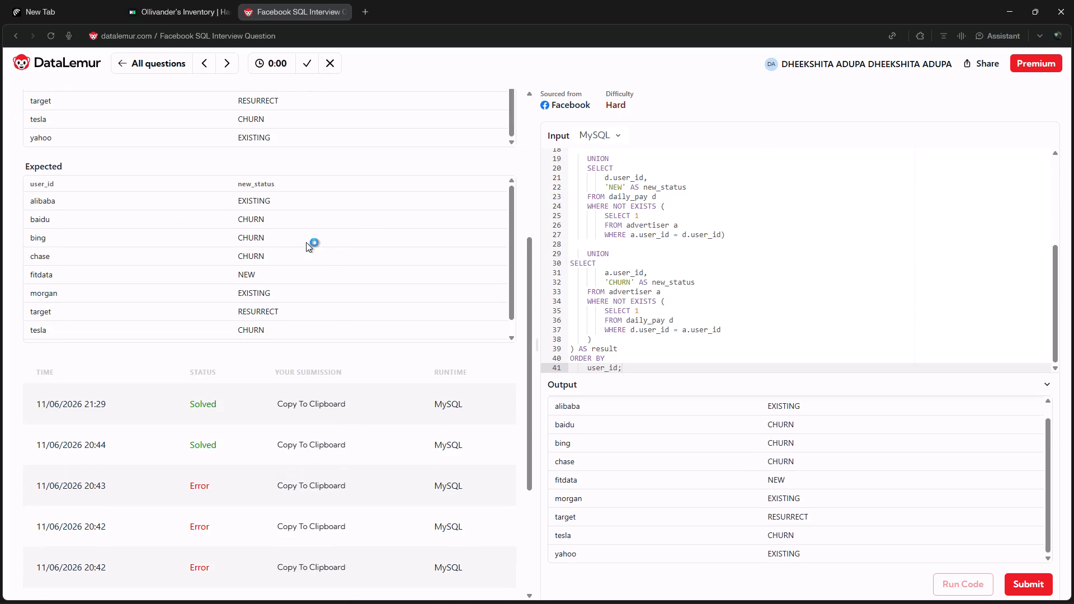
scroll(307, 257, "up", 6)
scroll(354, 515, "down", 4)
scroll(357, 362, "down", 1)
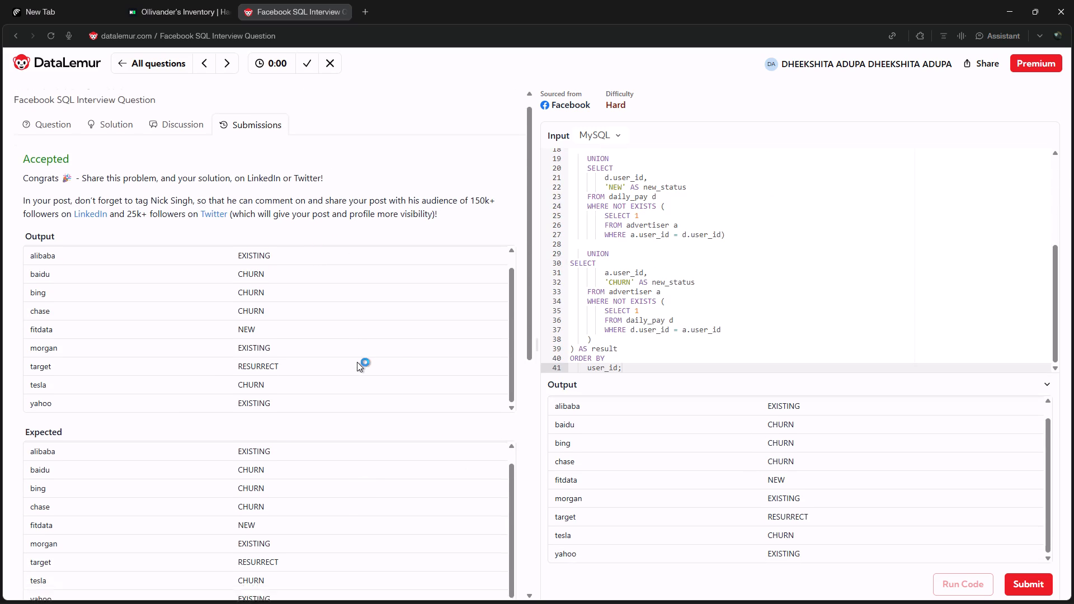
scroll(357, 362, "down", 1)
scroll(357, 362, "up", 1)
scroll(357, 362, "down", 2)
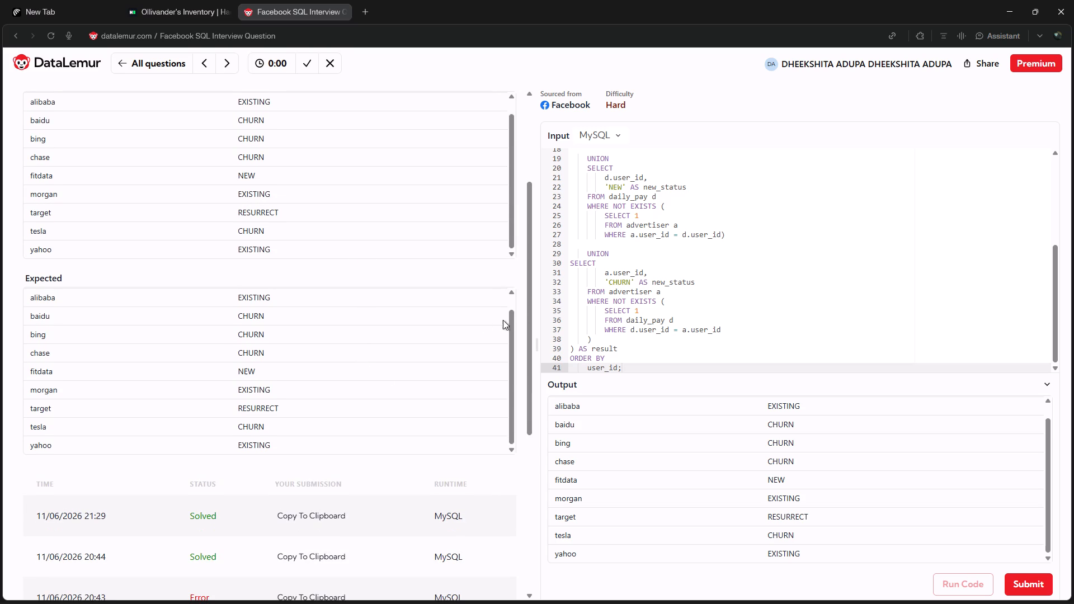
Capture and copy a screenshot of the DataLemur page with the accepted Advertiser Status submission, query and output.
scroll(618, 338, "up", 1)
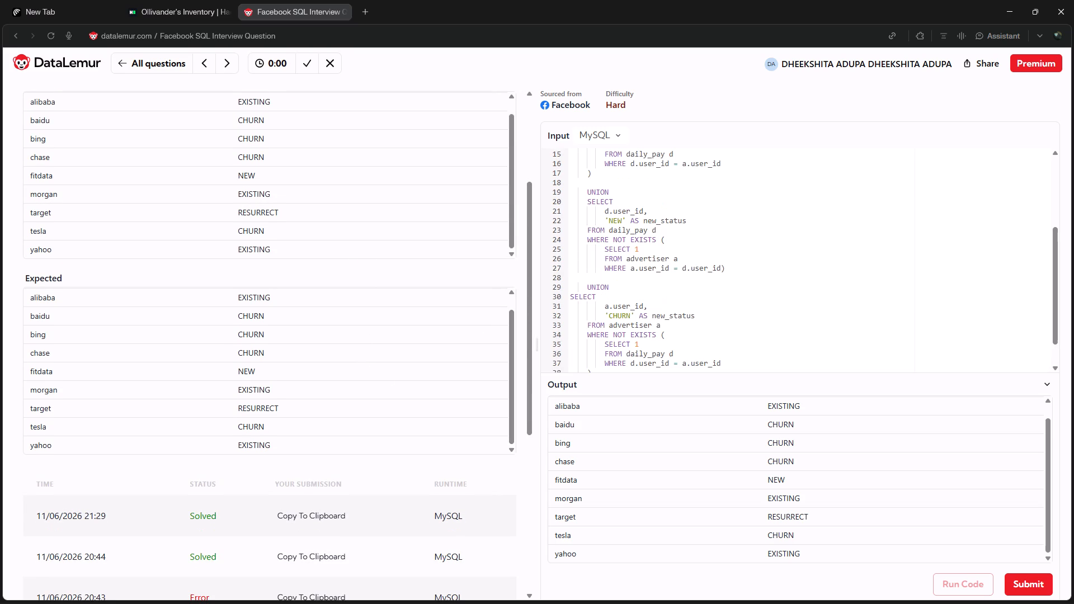
scroll(443, 375, "up", 11)
scroll(438, 372, "down", 1)
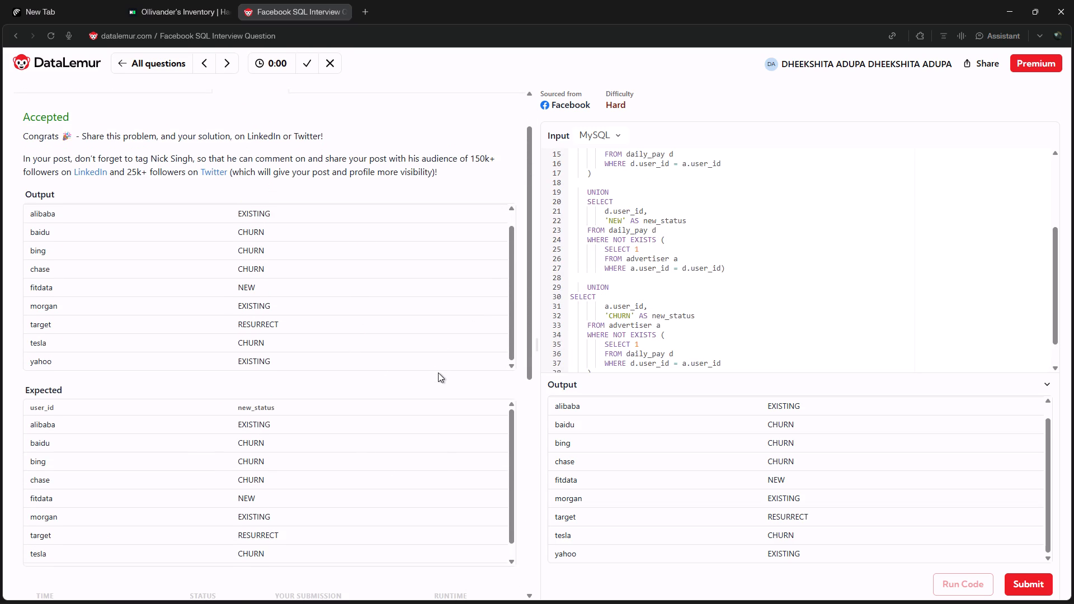
scroll(439, 372, "up", 1)
scroll(682, 339, "down", 4)
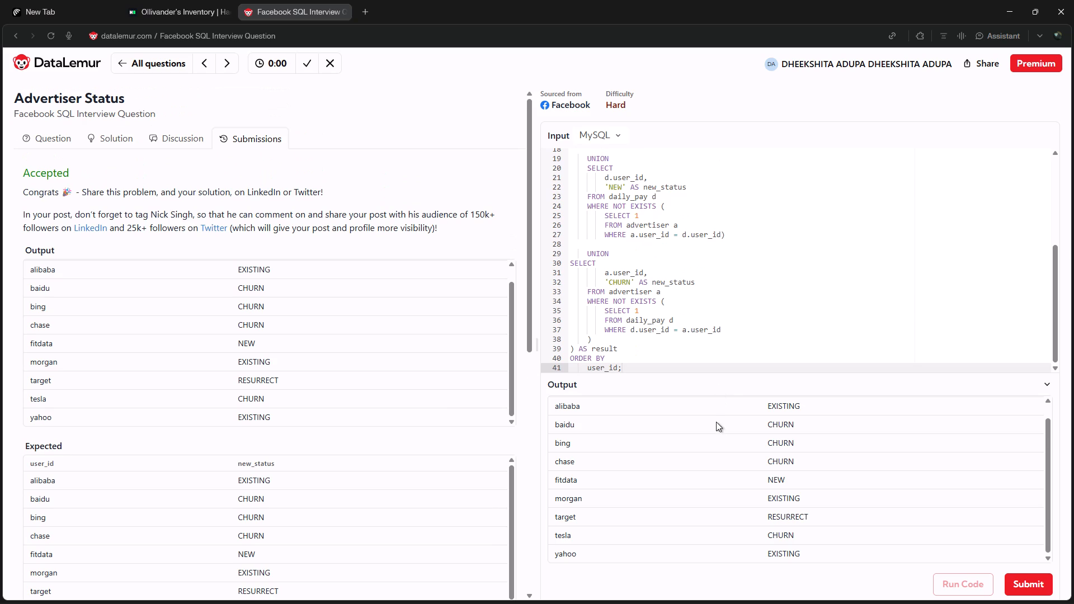
key("shift+super+s")
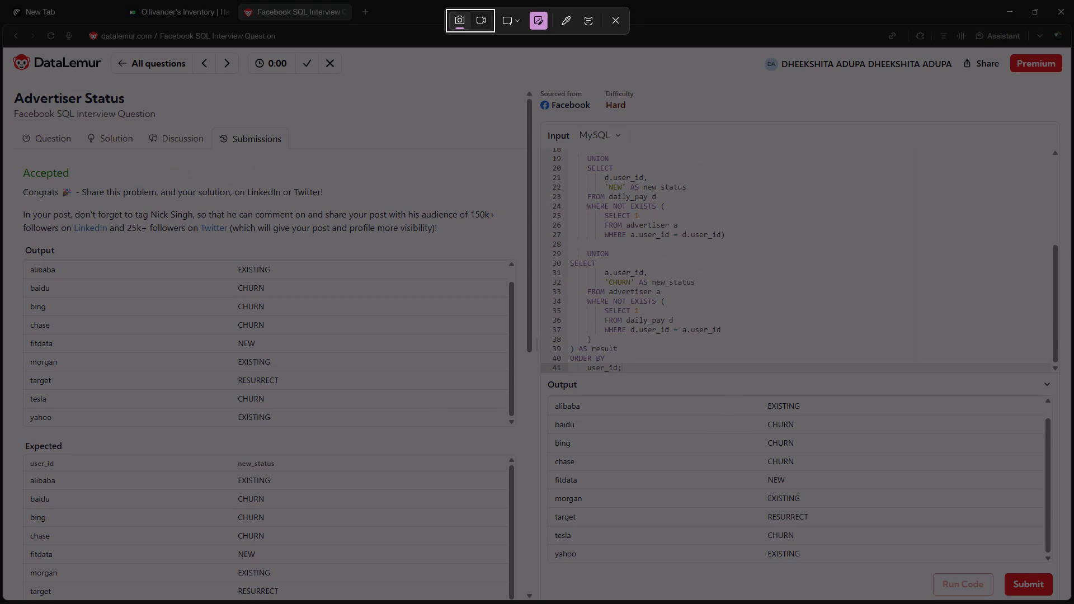
left_click_drag(2, 45, 1073, 603)
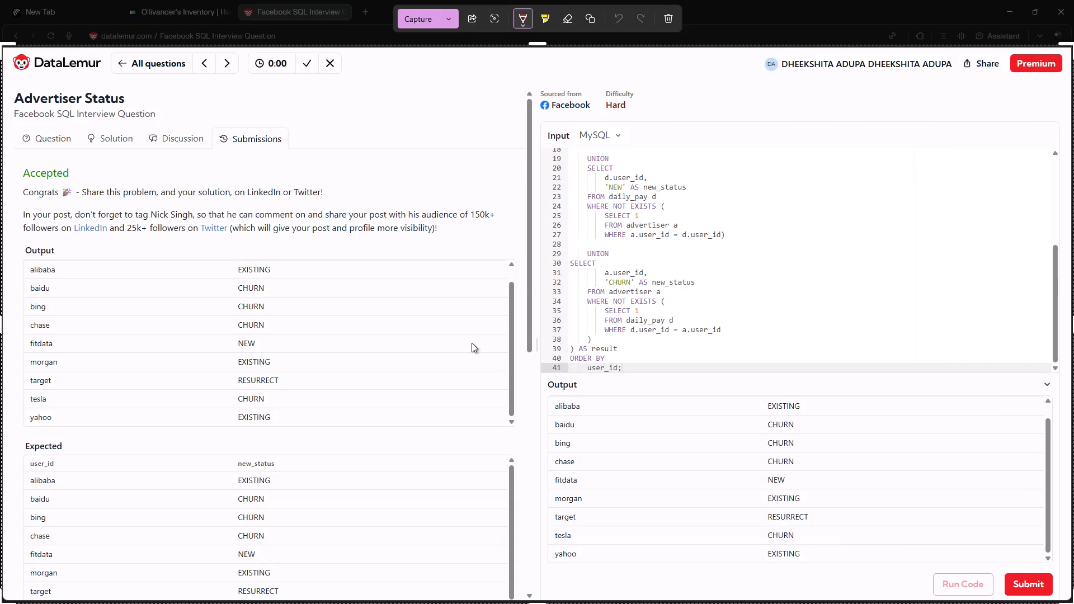
key("ctrl+c")
Paste the captured screenshot two lines below the existing Advertiser Status image at the end of the Word lab document.
key("alt+Tab")
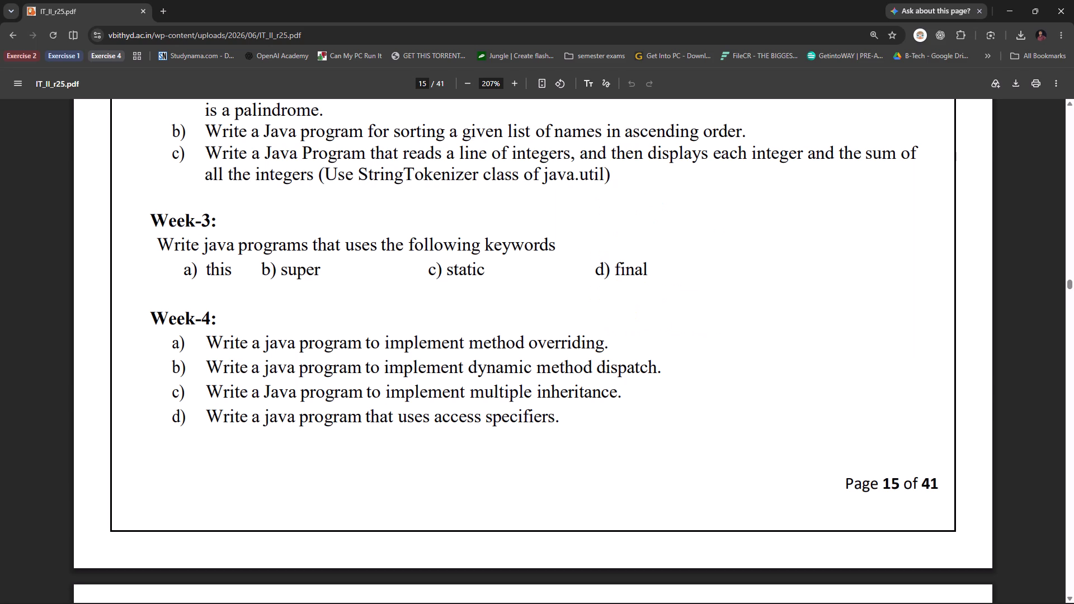
scroll(423, 357, "down", 4)
scroll(408, 328, "up", 3)
key("alt+Tab")
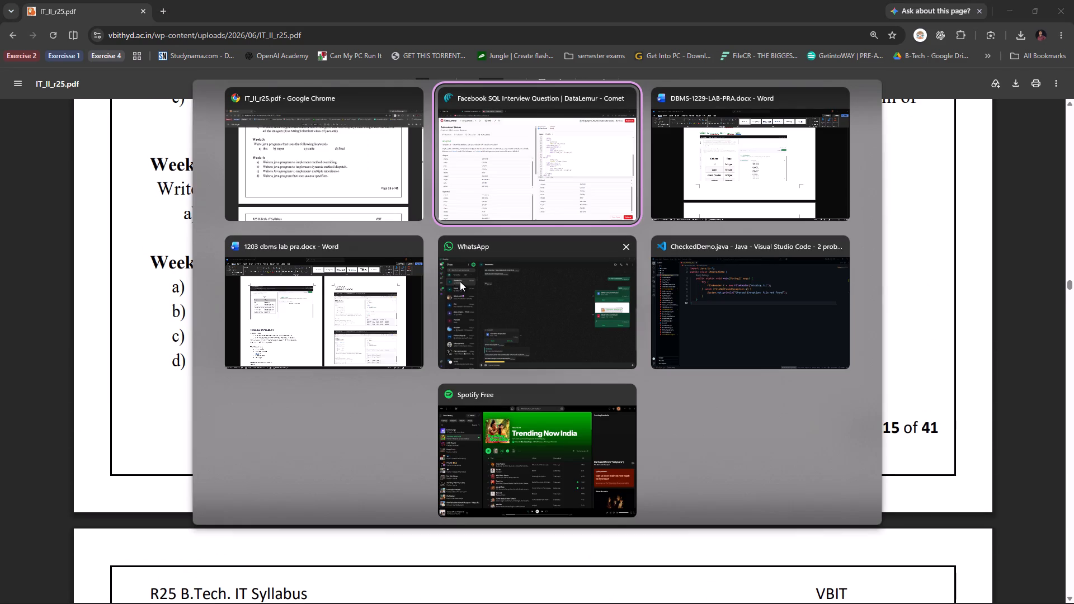
key("alt+Tab")
scroll(515, 336, "down", 20)
scroll(515, 336, "down", 7)
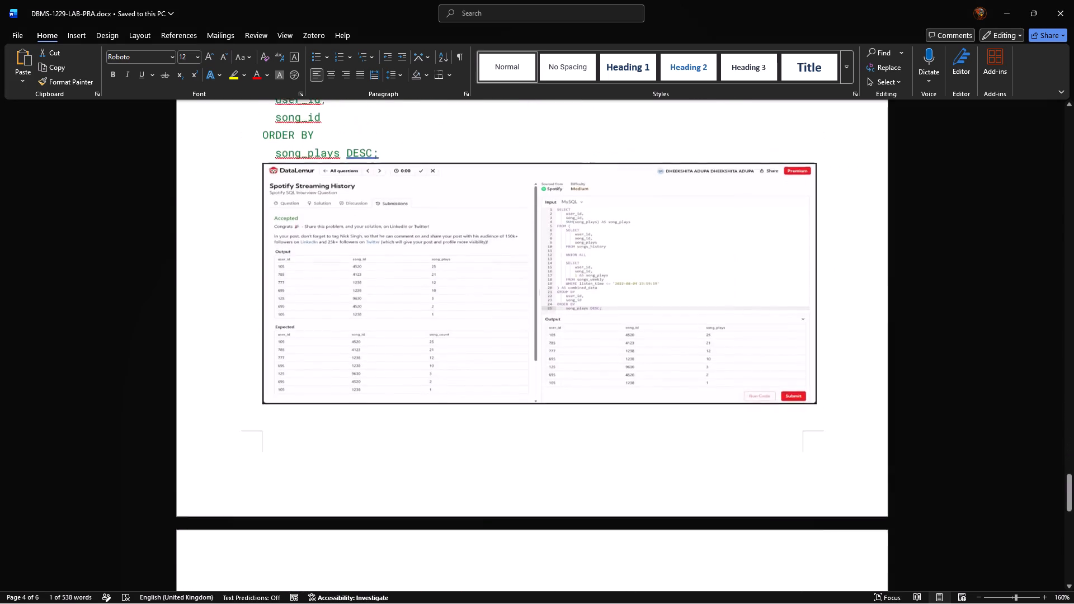
scroll(515, 336, "down", 20)
scroll(515, 336, "down", 4)
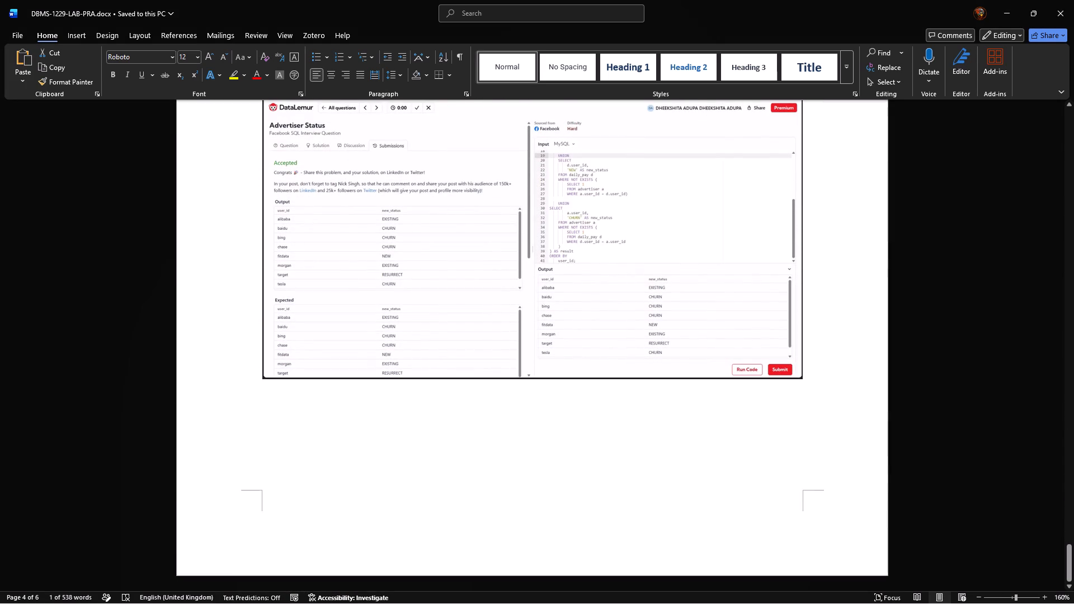
left_click(816, 354)
key("Return")
key("Return")
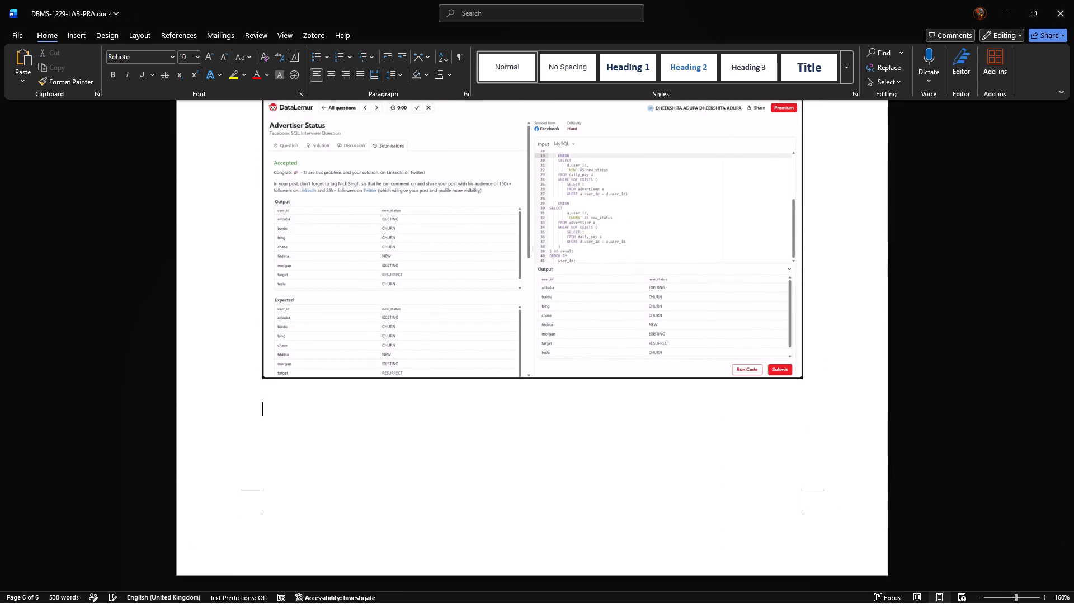
key("ctrl+v")
Check the document's Spotify Streaming History section, search DataLemur's questions for "spo" and open Spotify Streaming History.
scroll(582, 284, "up", 12)
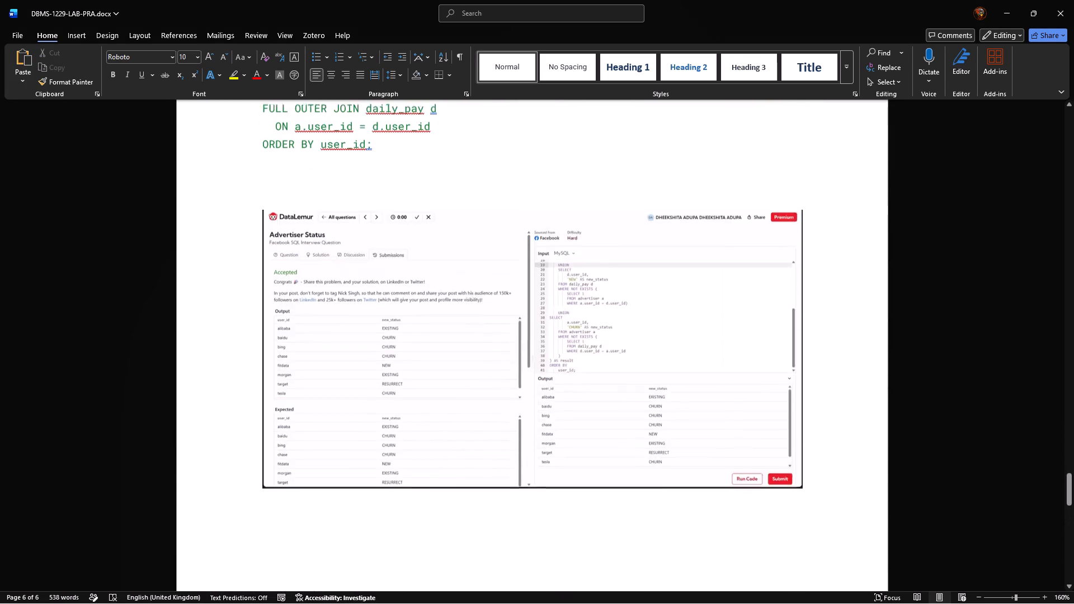
scroll(582, 284, "up", 14)
scroll(582, 284, "up", 8)
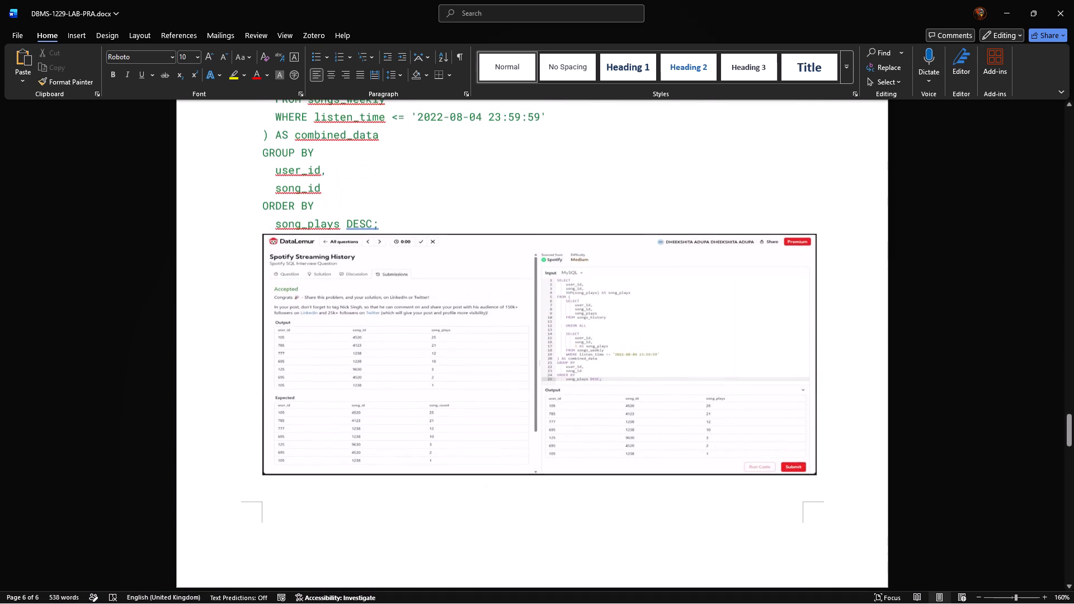
key("alt+Tab")
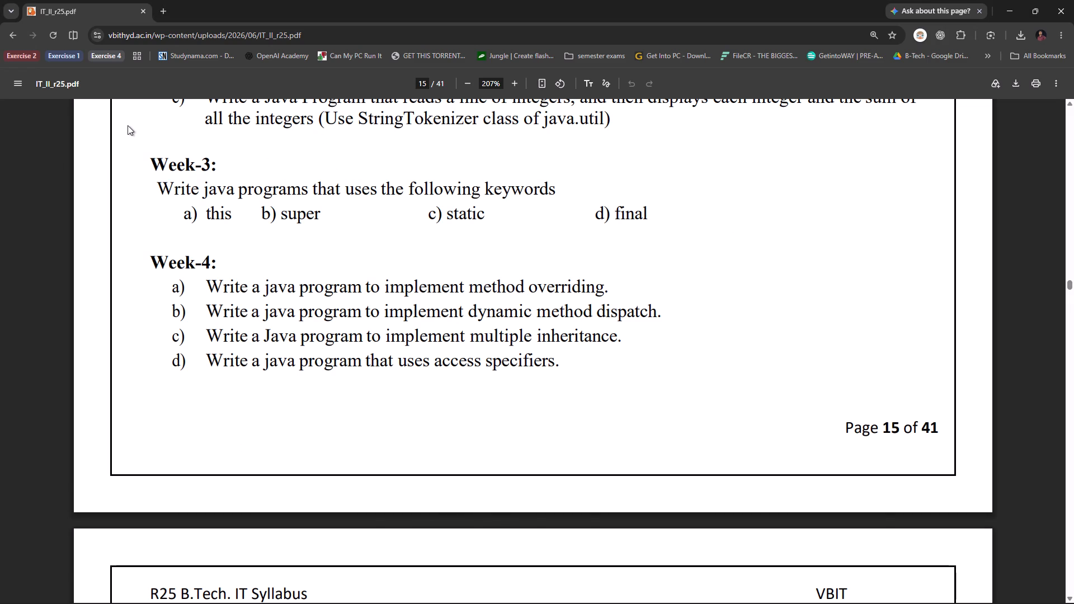
key("alt+Tab")
key("alt+Tab")
left_click(123, 70)
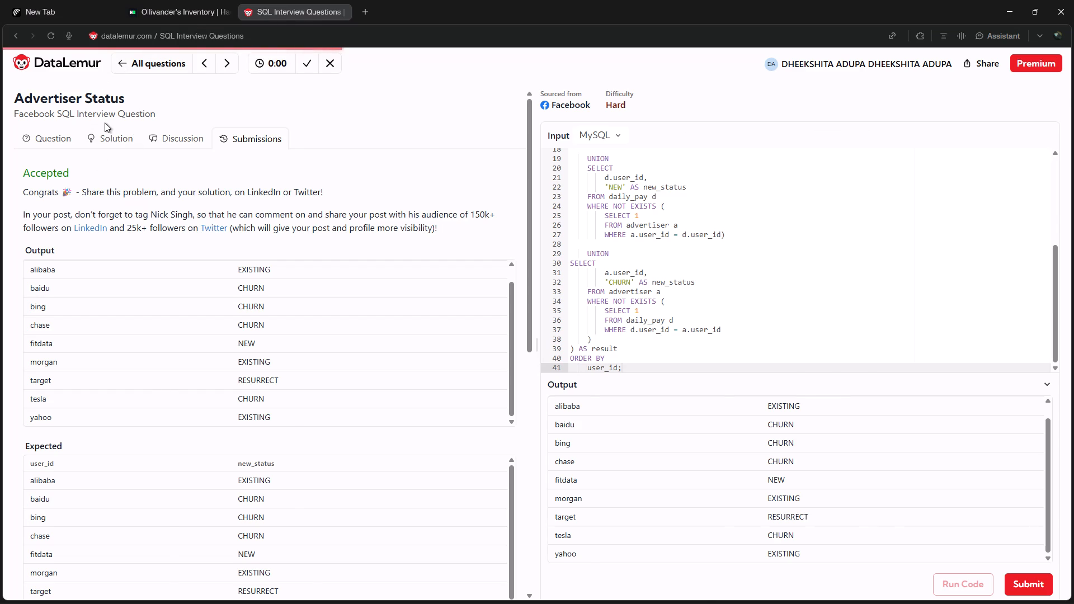
left_click(206, 140)
key("s")
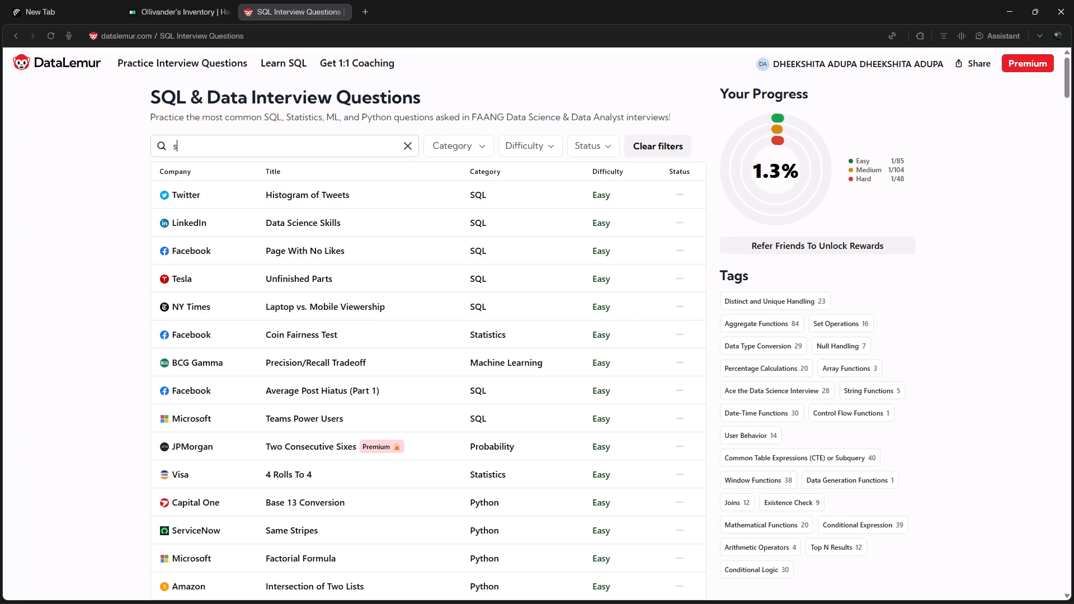
type("po")
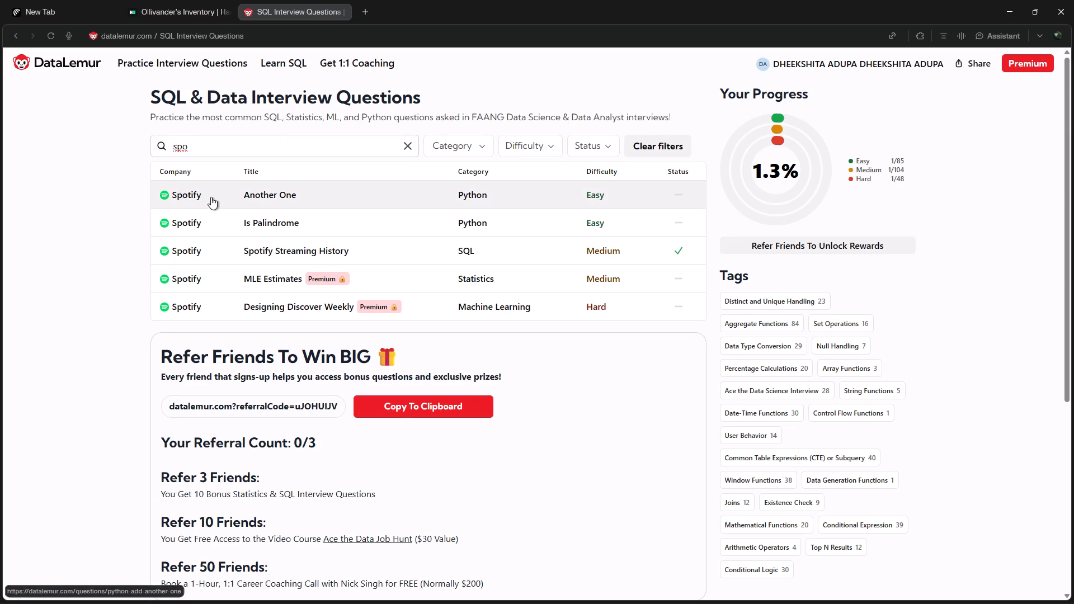
left_click(319, 249)
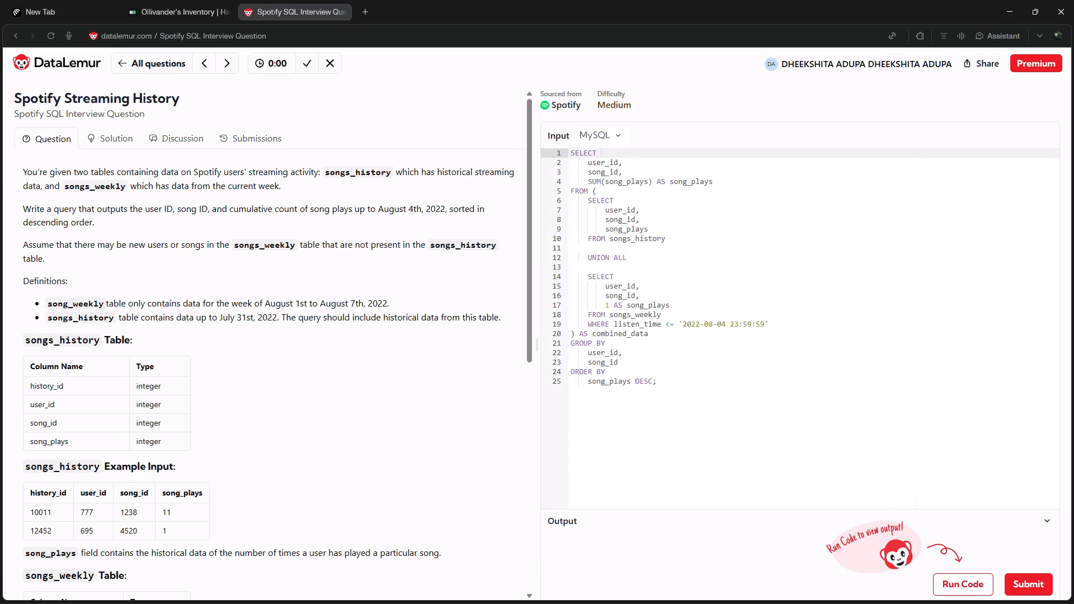
Run the MySQL query for Spotify Streaming History and check the question's past submissions.
left_click_drag(982, 601, 982, 594)
left_click(982, 589)
scroll(780, 465, "down", 6)
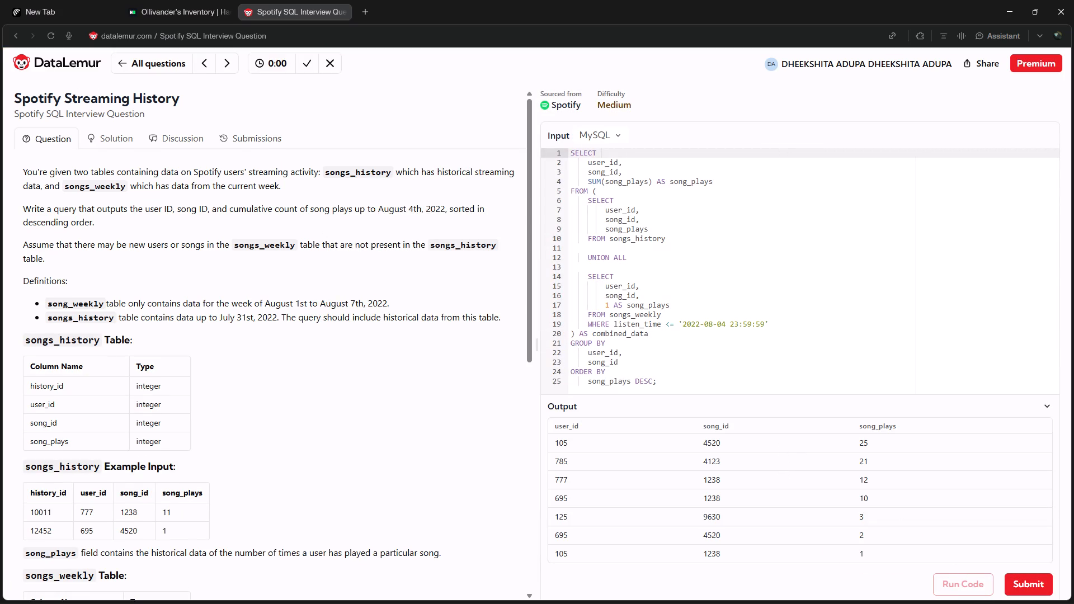
scroll(227, 276, "down", 7)
scroll(227, 276, "up", 7)
scroll(227, 276, "down", 7)
scroll(227, 276, "up", 7)
left_click(229, 136)
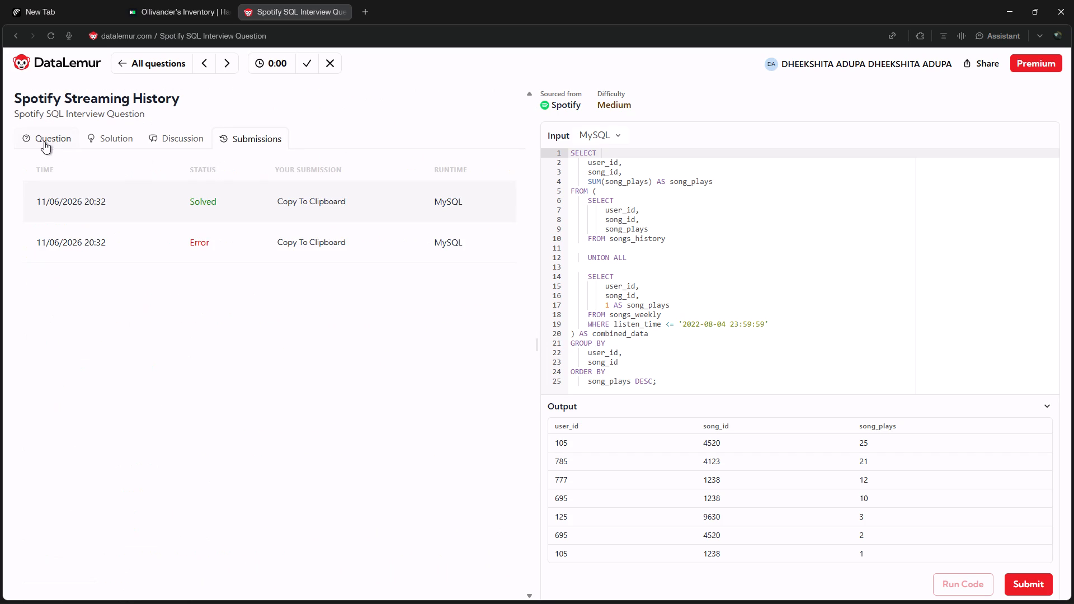
left_click(44, 139)
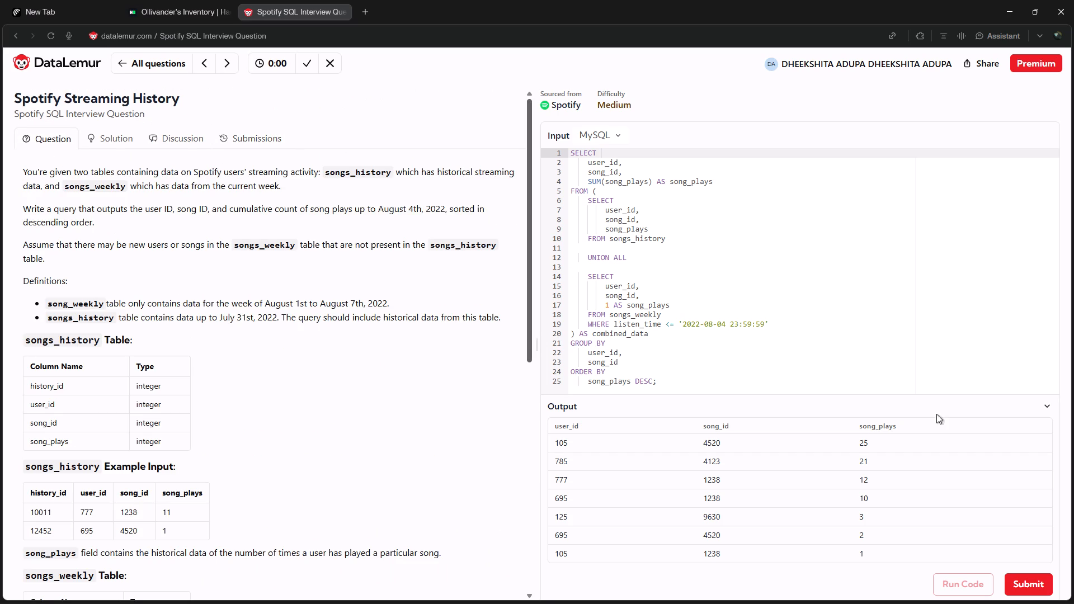
Submit the Spotify Streaming History query and compare its output with the expected output.
left_click(1023, 583)
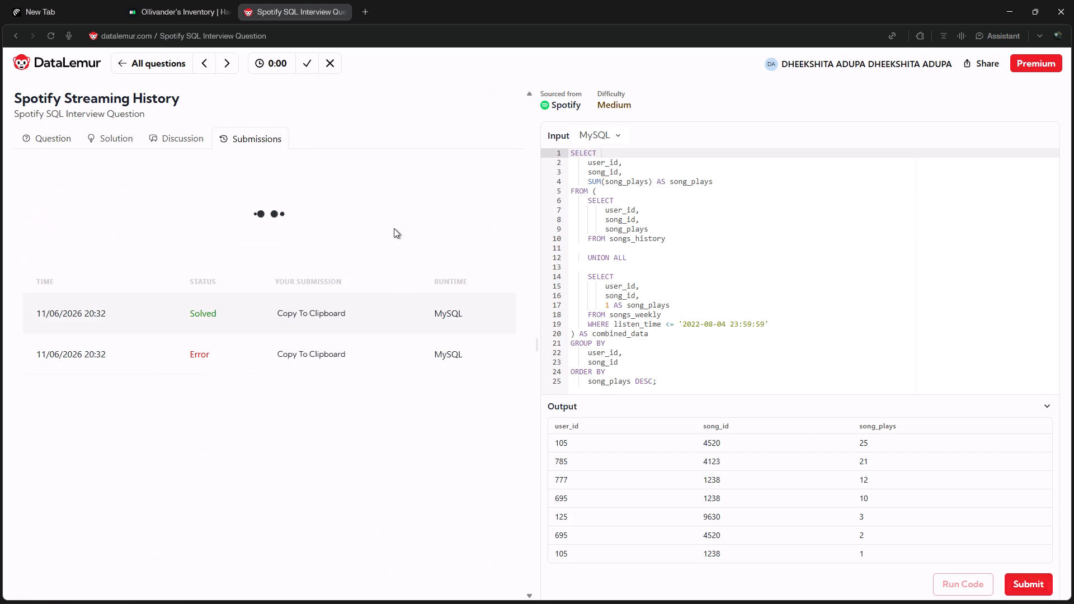
scroll(383, 243, "down", 7)
scroll(383, 244, "up", 6)
scroll(383, 244, "down", 5)
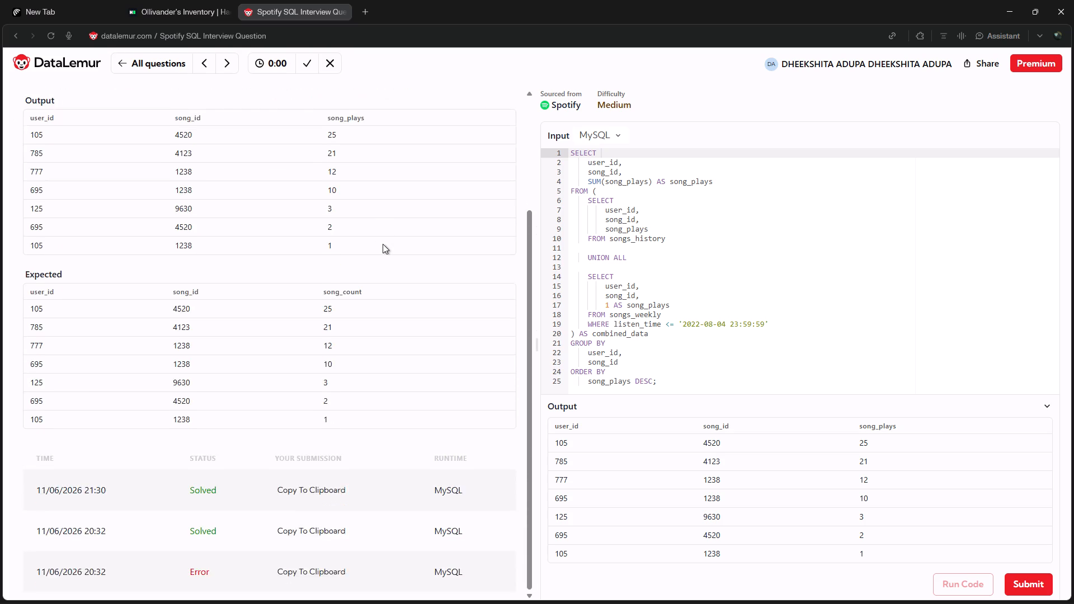
scroll(383, 244, "up", 3)
scroll(833, 279, "down", 4)
scroll(884, 393, "down", 4)
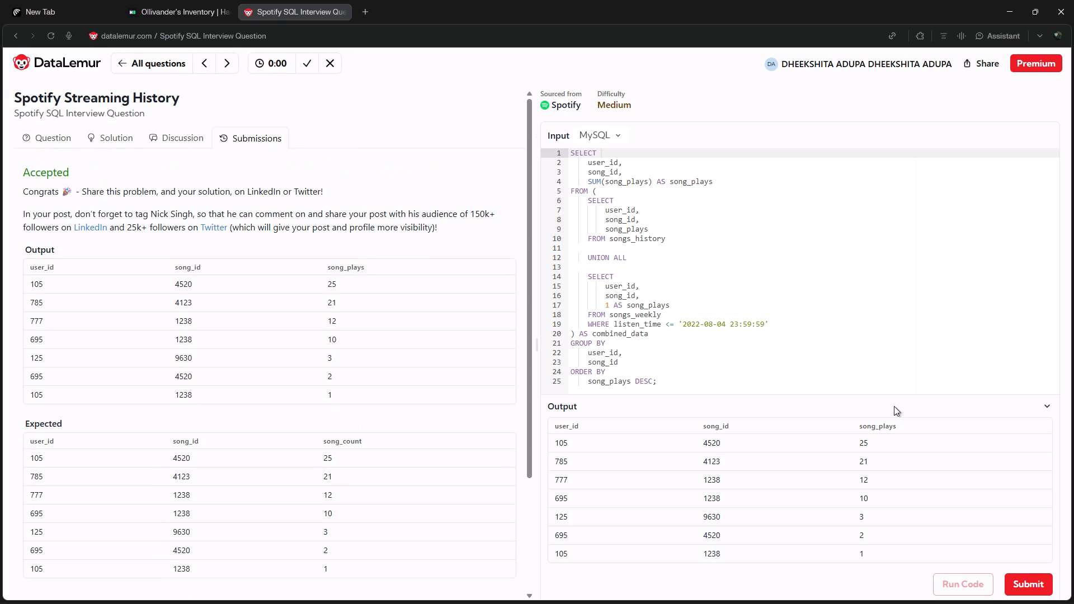
scroll(247, 413, "down", 1)
scroll(247, 413, "up", 1)
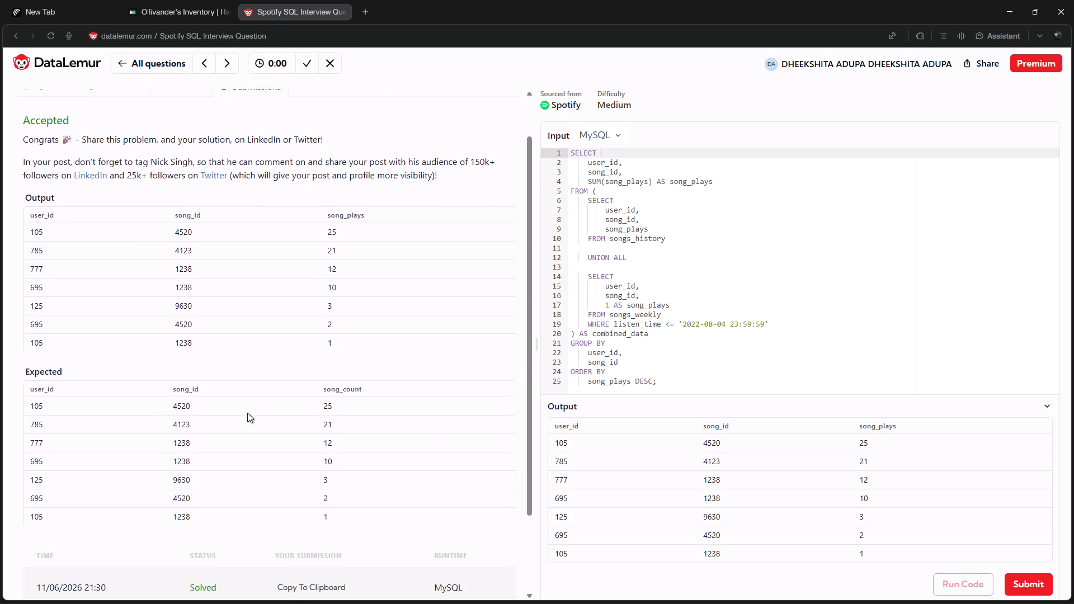
scroll(247, 413, "up", 1)
Run the MySQL query for Ollivander's Inventory on HackerRank and review the test case output.
key("alt+Tab")
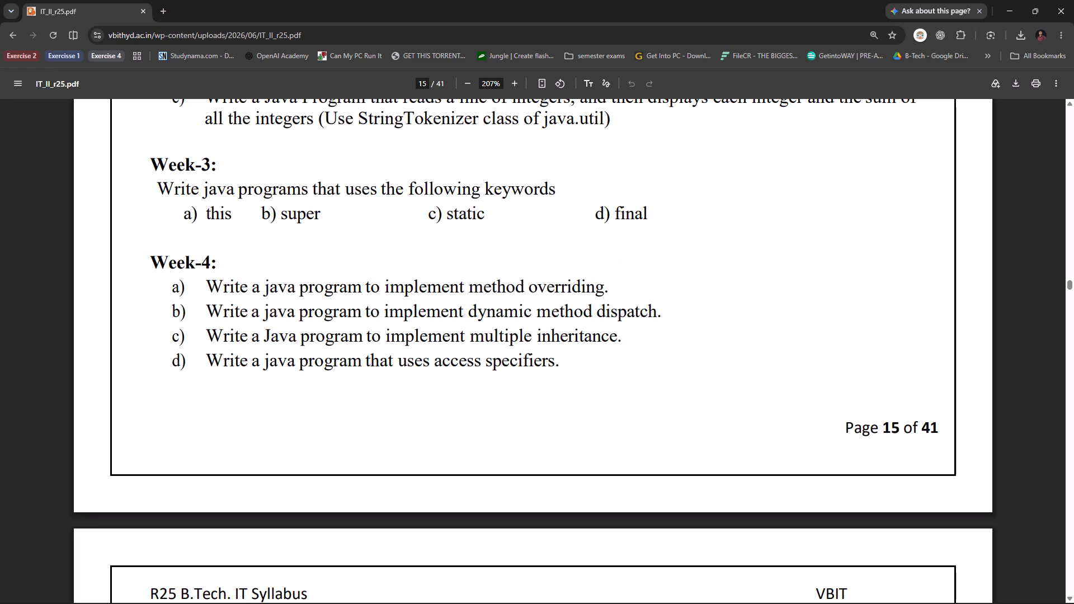
key("alt+Tab")
left_click(192, 0)
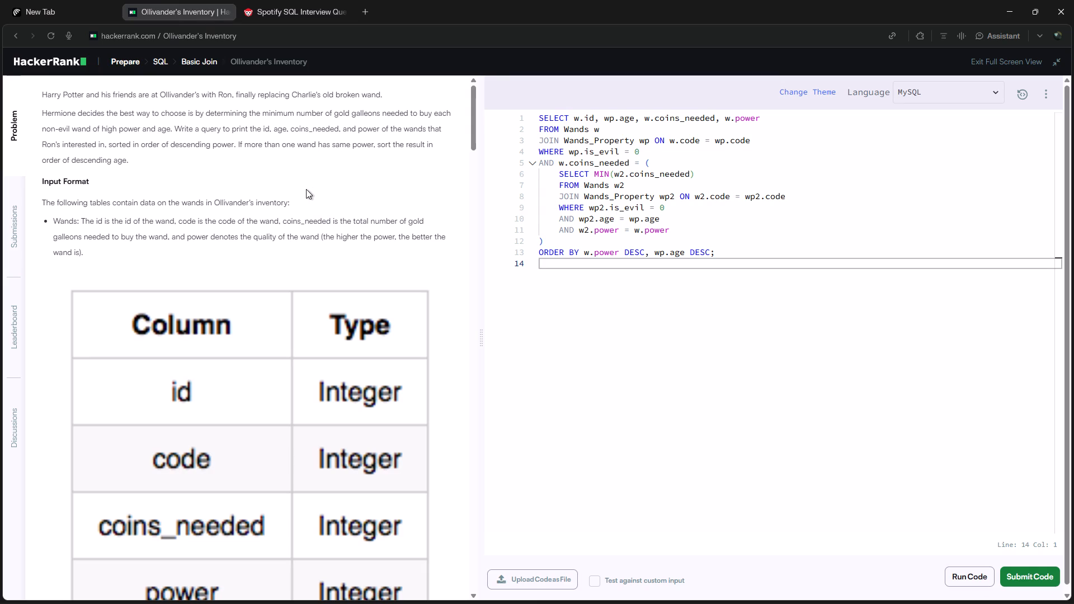
scroll(306, 189, "up", 5)
scroll(842, 219, "down", 6)
left_click(970, 579)
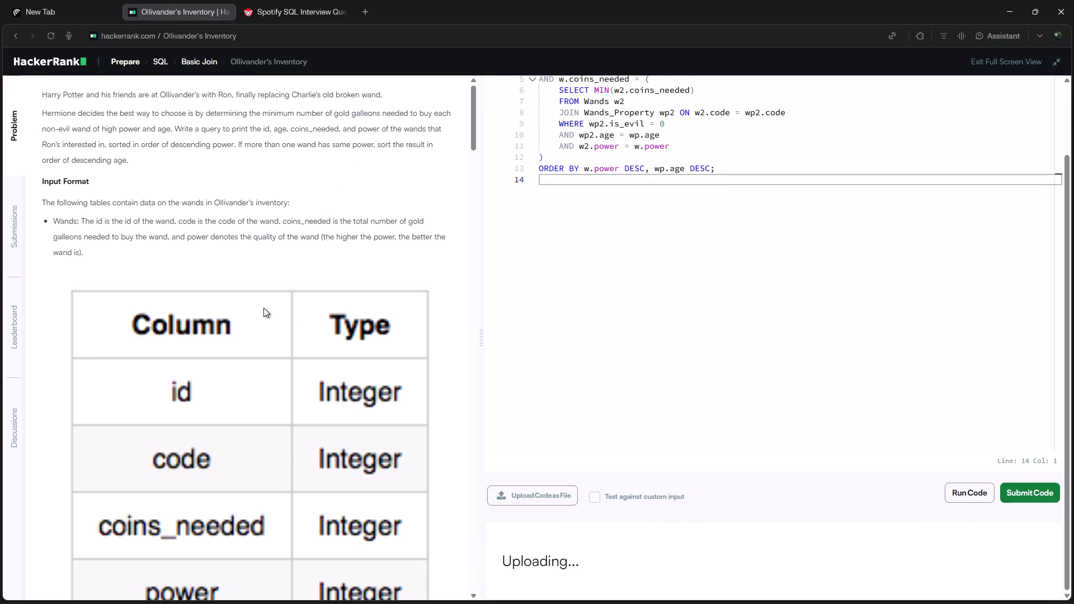
left_click(1026, 215)
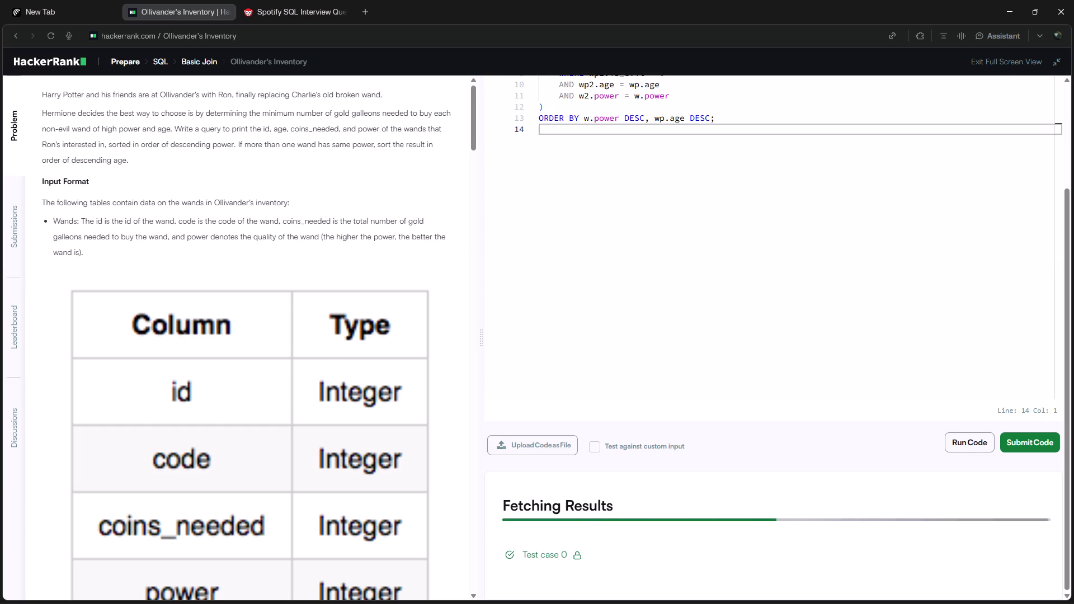
scroll(724, 488, "down", 5)
scroll(737, 424, "down", 5)
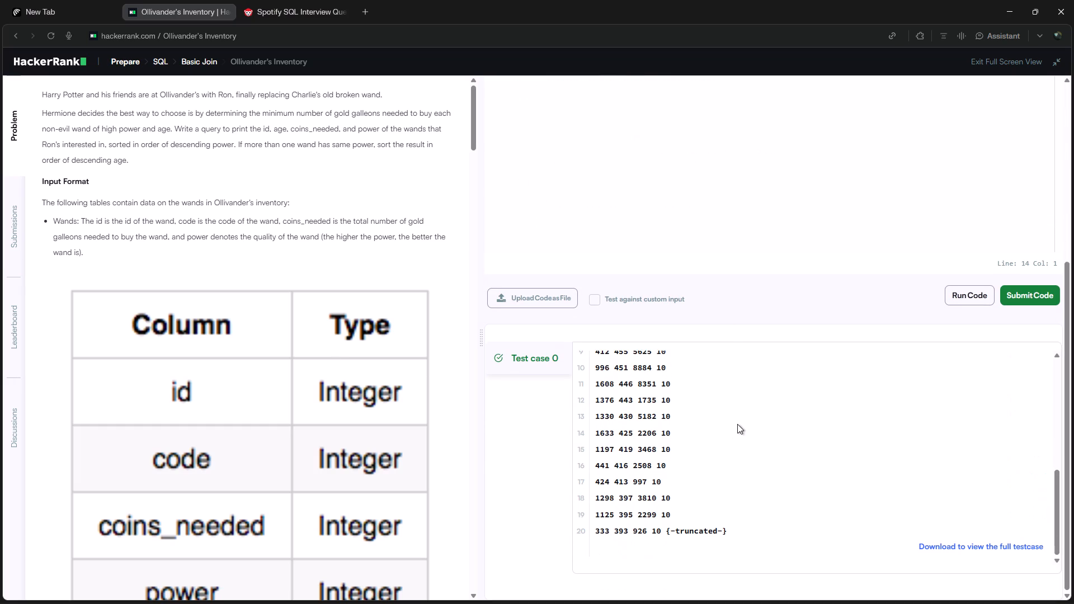
scroll(737, 424, "down", 6)
scroll(798, 329, "up", 9)
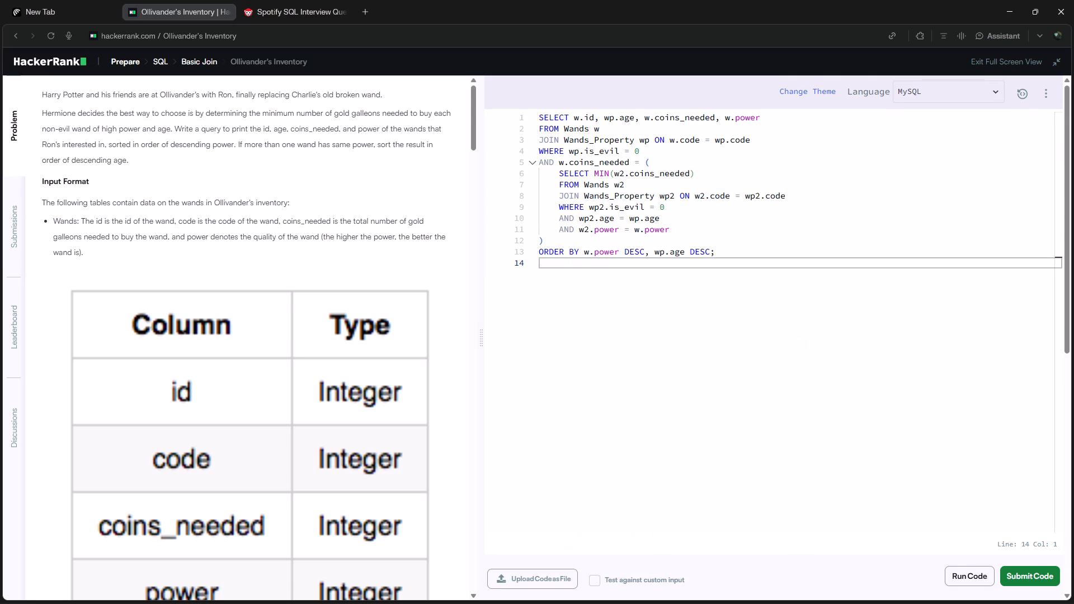
Capture and copy a screenshot of the solved Ollivander's Inventory page with the congratulations banner and the end of the test case output.
scroll(790, 337, "down", 8)
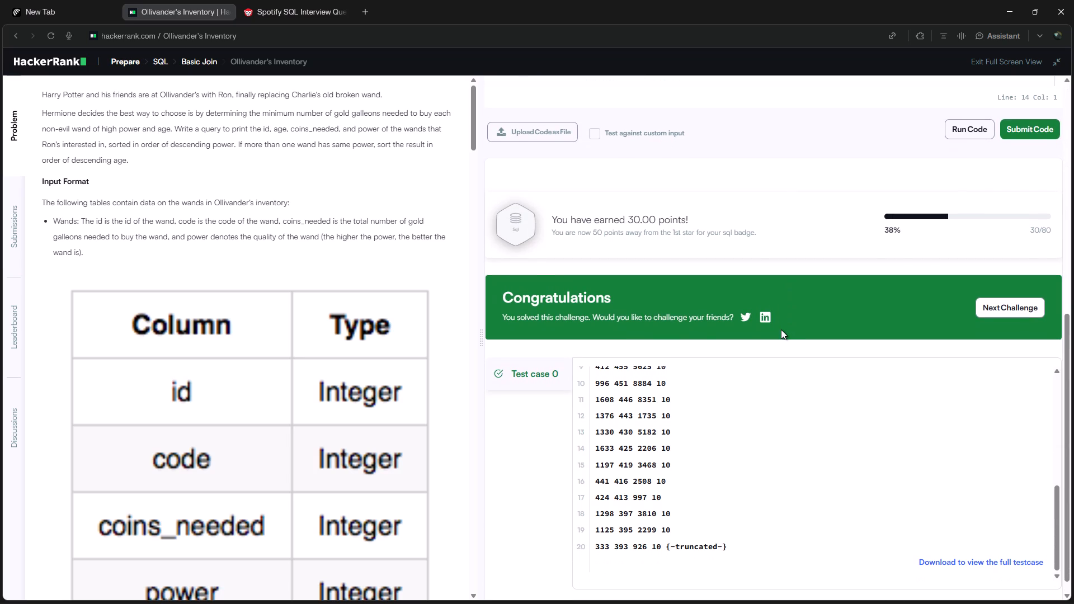
scroll(740, 403, "up", 11)
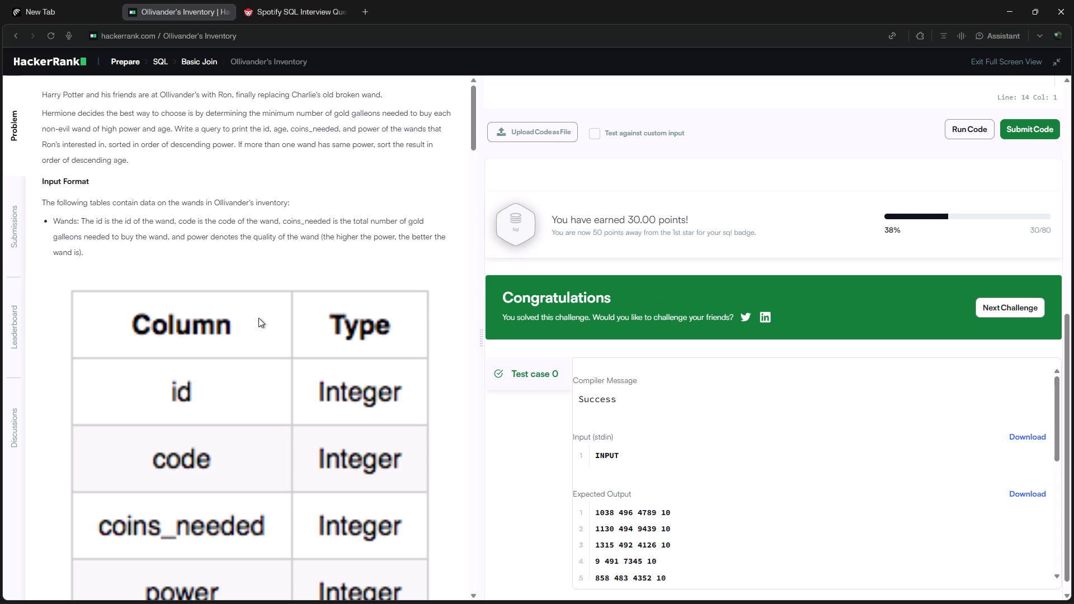
scroll(774, 427, "down", 2)
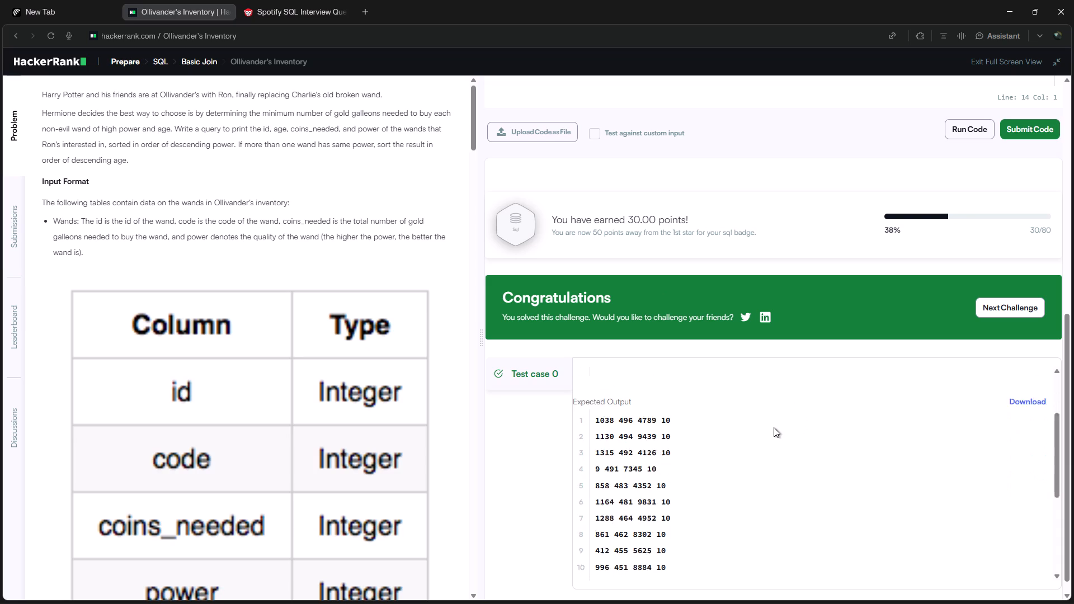
scroll(774, 427, "down", 4)
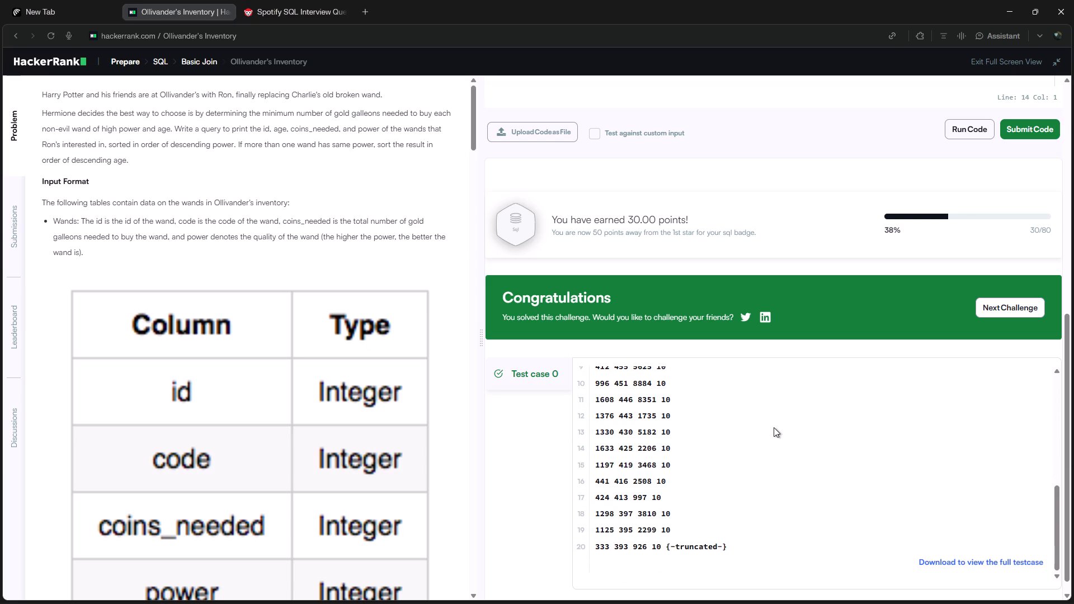
key("shift+super+s")
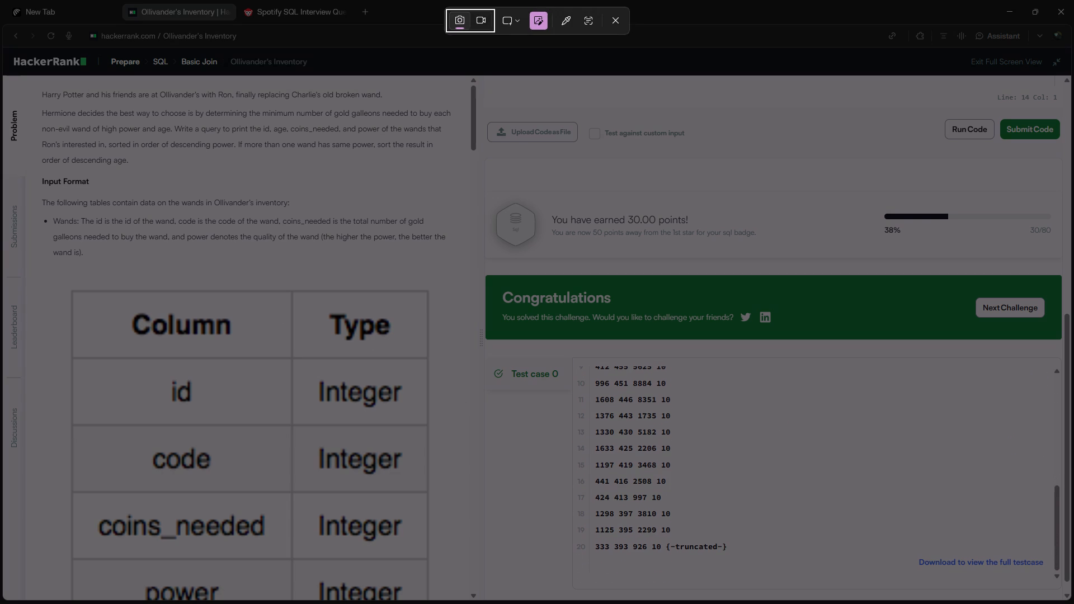
left_click_drag(0, 50, 1073, 603)
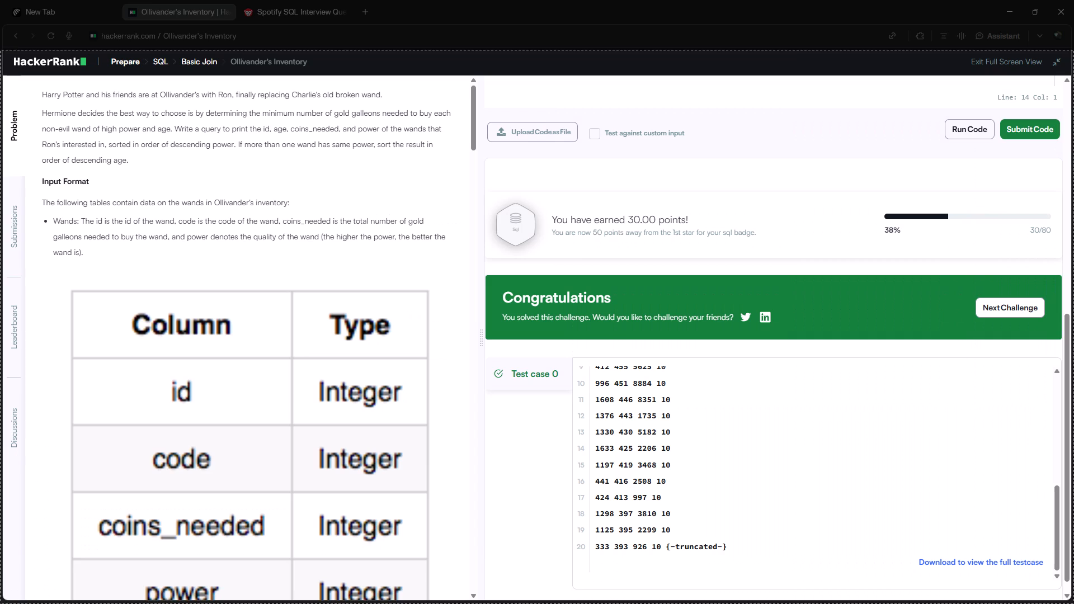
key("ctrl+c")
Switch to the Word lab document and paste the screenshot on a new line below the existing Ollivander's Inventory screenshot.
key("alt+Tab")
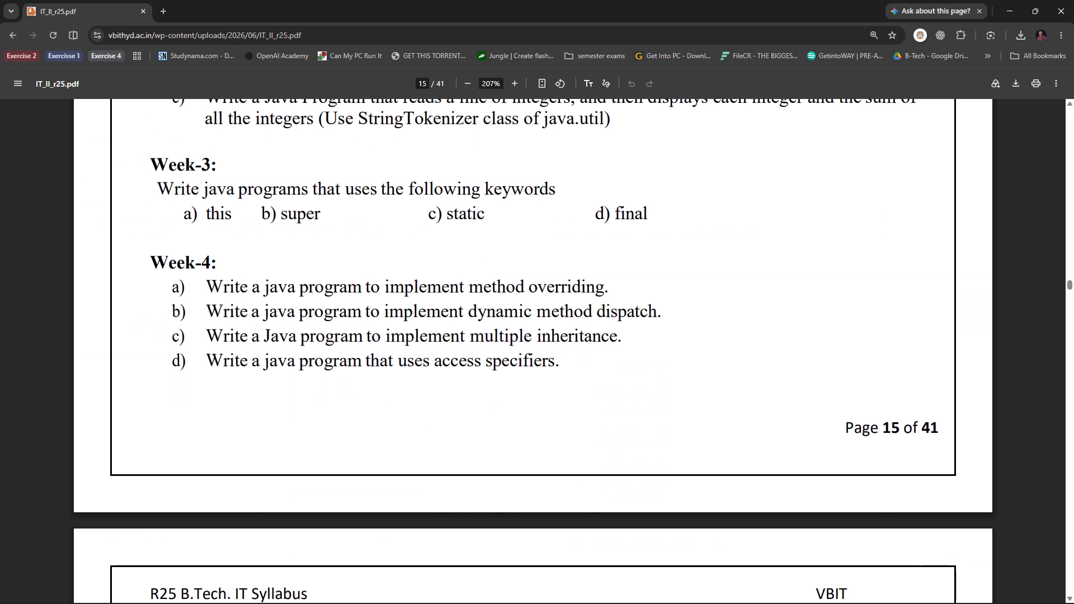
key("alt+Tab")
key("alt+Tab")
scroll(374, 348, "up", 9)
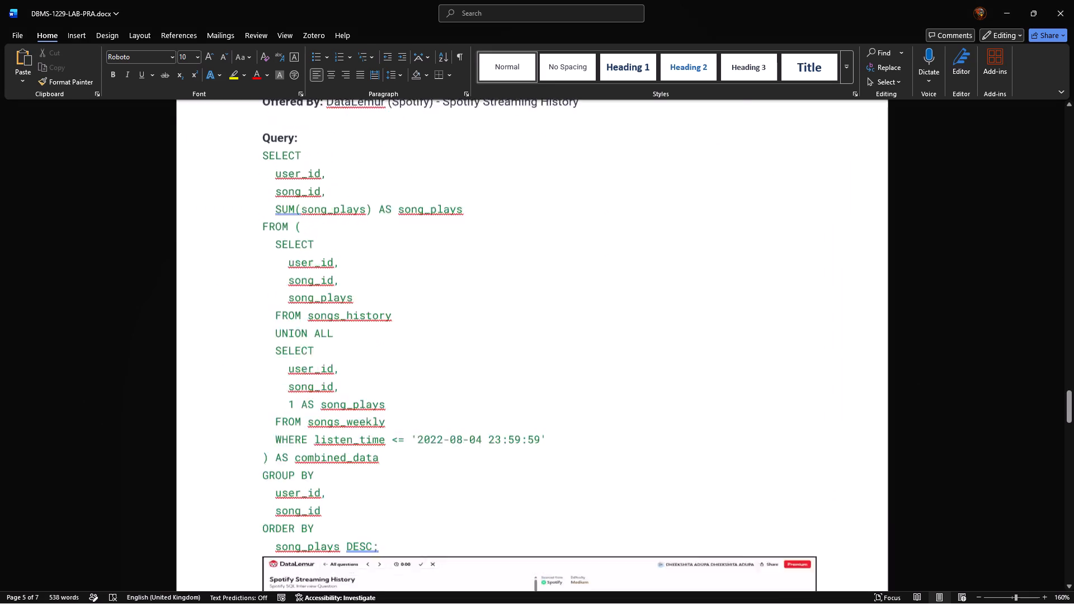
scroll(374, 348, "up", 16)
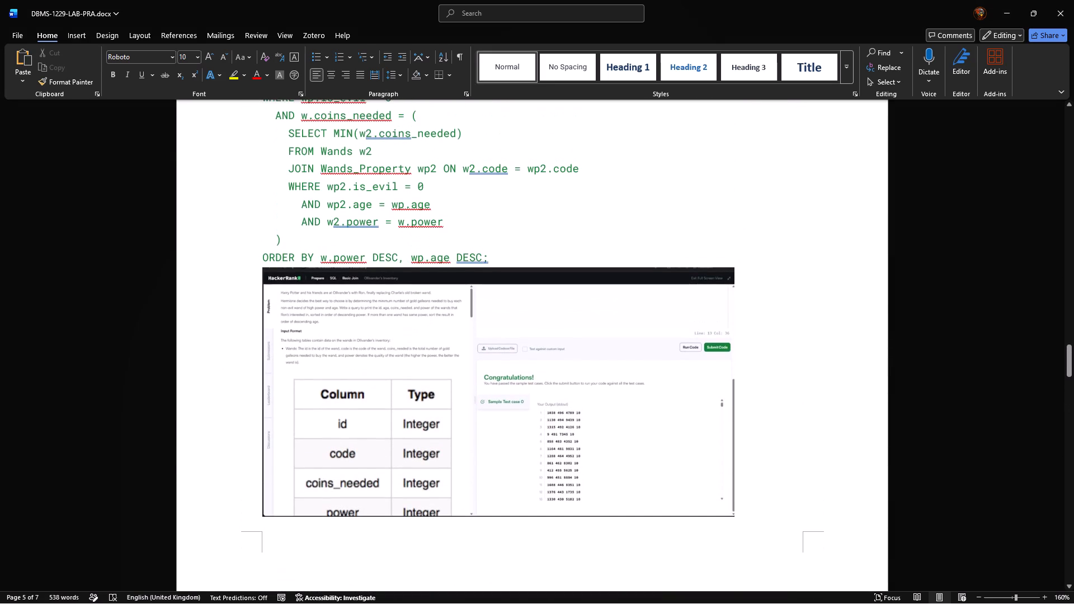
scroll(374, 348, "up", 11)
scroll(374, 348, "down", 11)
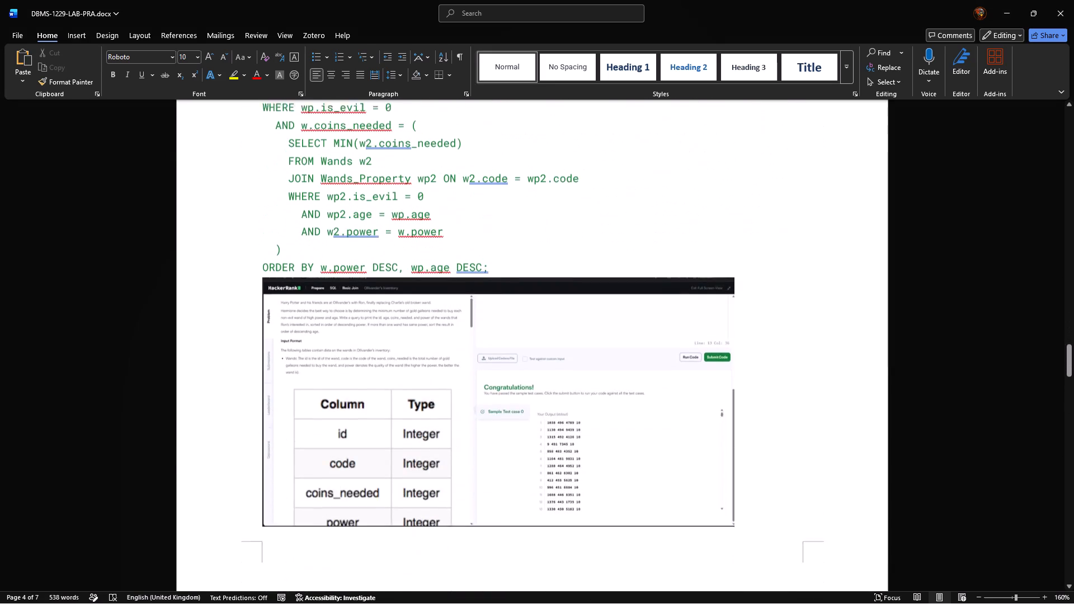
left_click(814, 450)
scroll(780, 469, "down", 1)
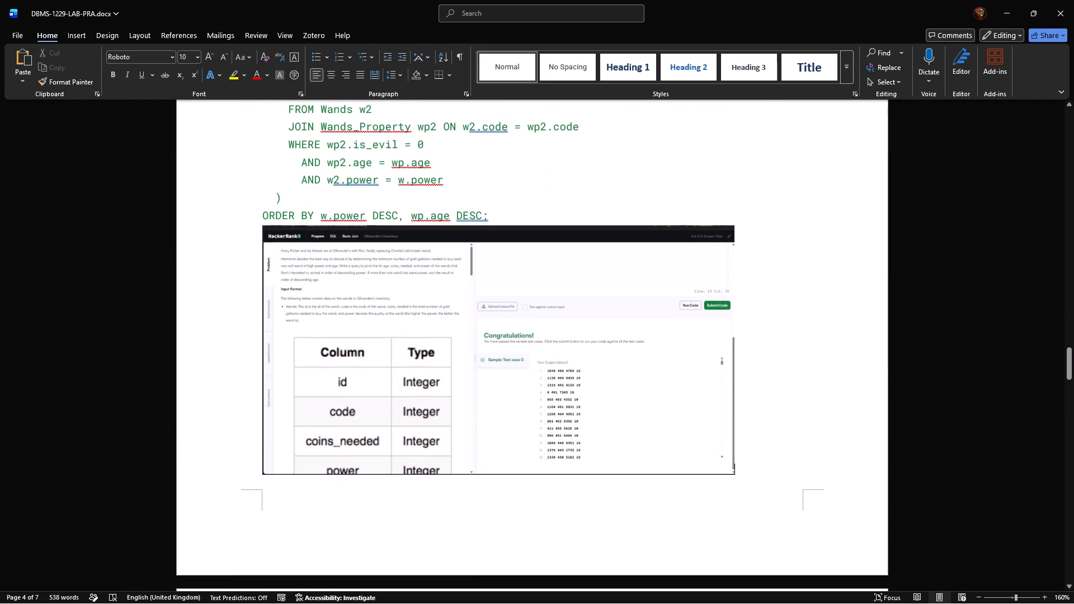
key("Return")
key("ctrl+v")
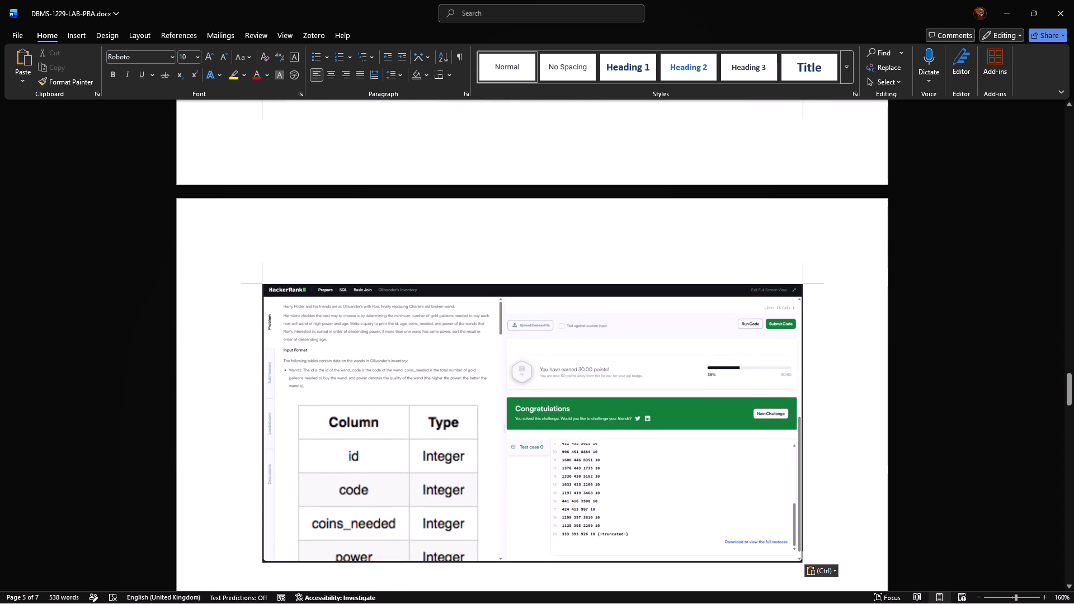
Examine Problem Statement-2 in the document for its HackerRank challenge, query and existing screenshot, undoing any accidental edit.
scroll(593, 403, "down", 5)
scroll(593, 403, "up", 16)
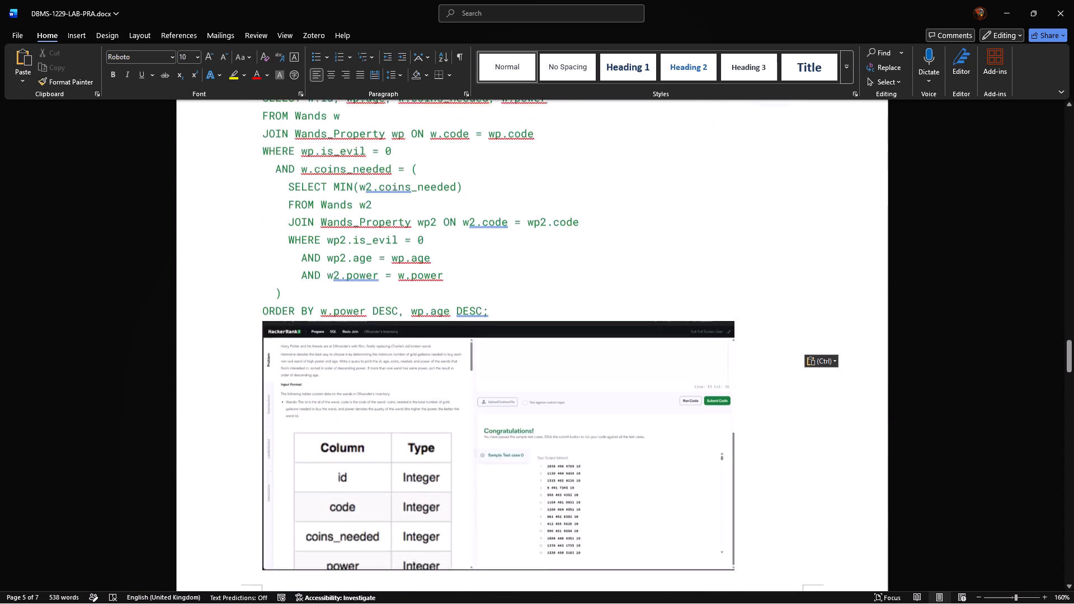
scroll(593, 403, "up", 20)
scroll(593, 403, "up", 5)
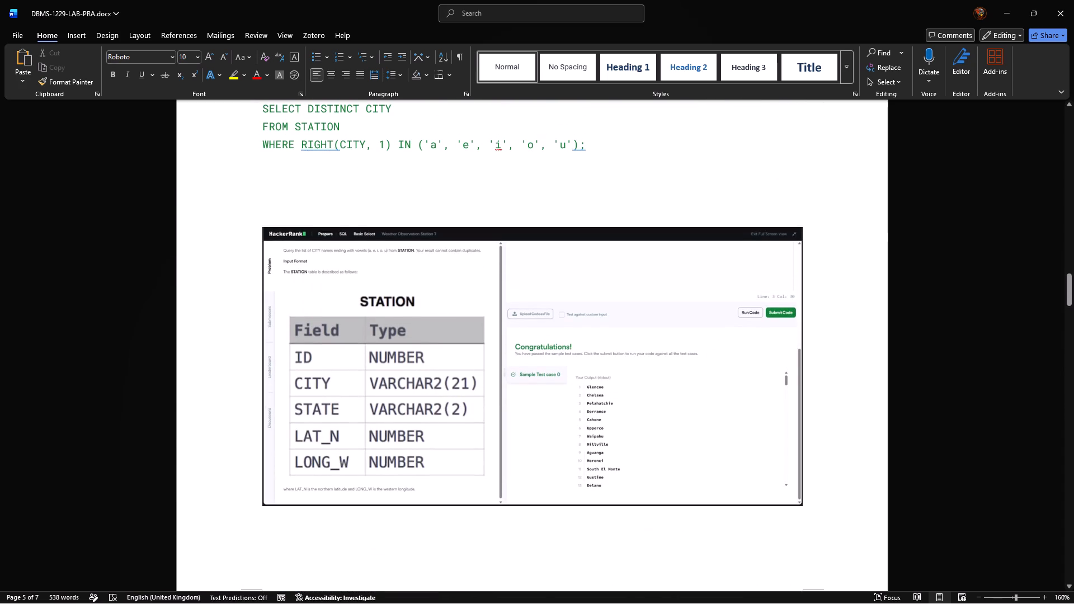
left_click(823, 449)
scroll(637, 434, "up", 6)
key("Tab")
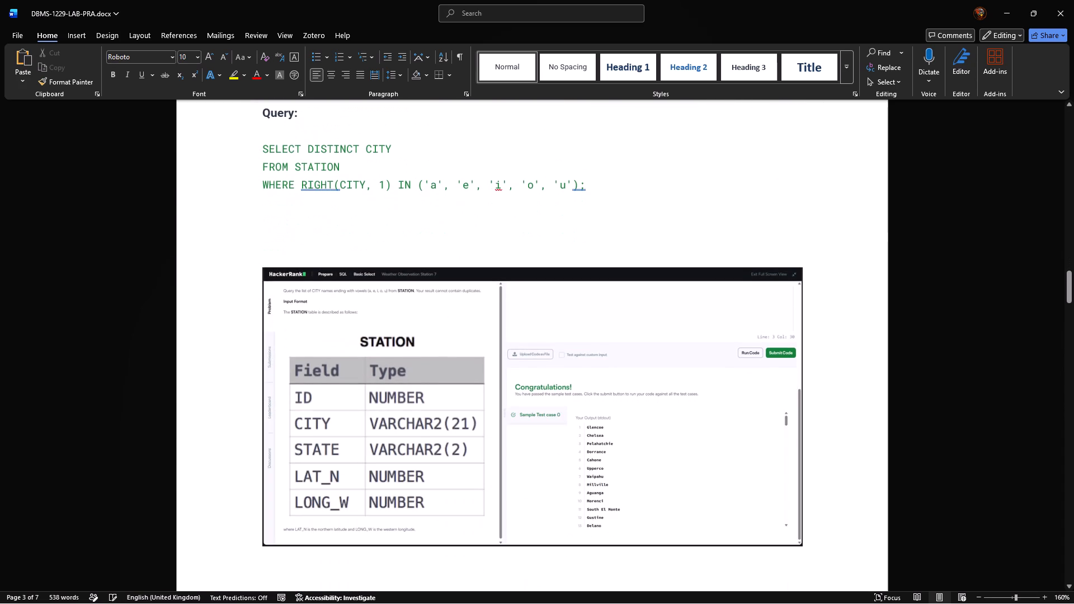
scroll(638, 405, "down", 6)
key("ctrl+z")
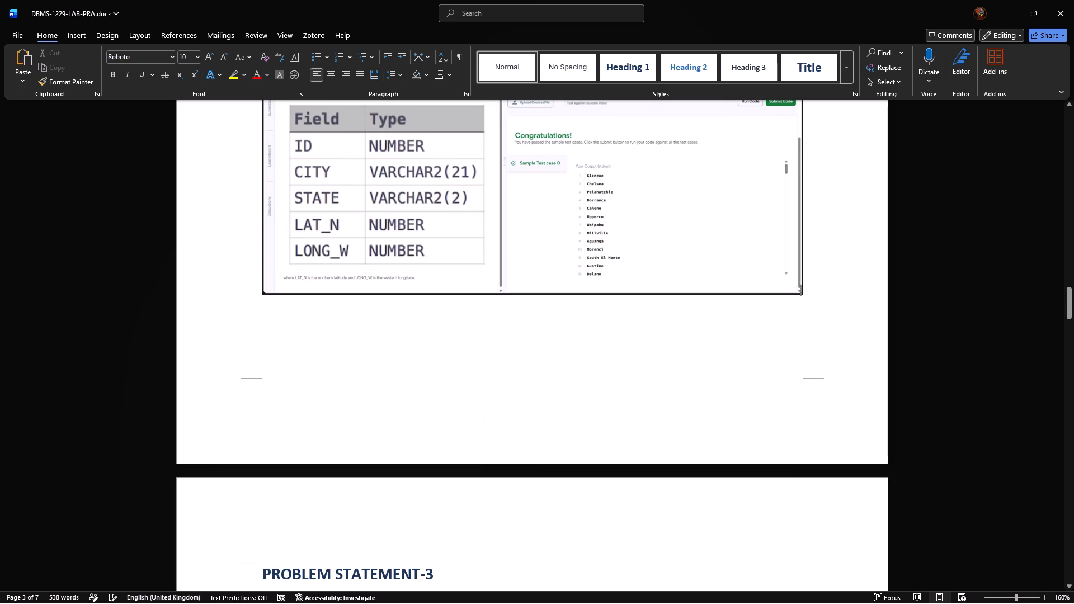
scroll(590, 385, "up", 18)
scroll(590, 385, "down", 1)
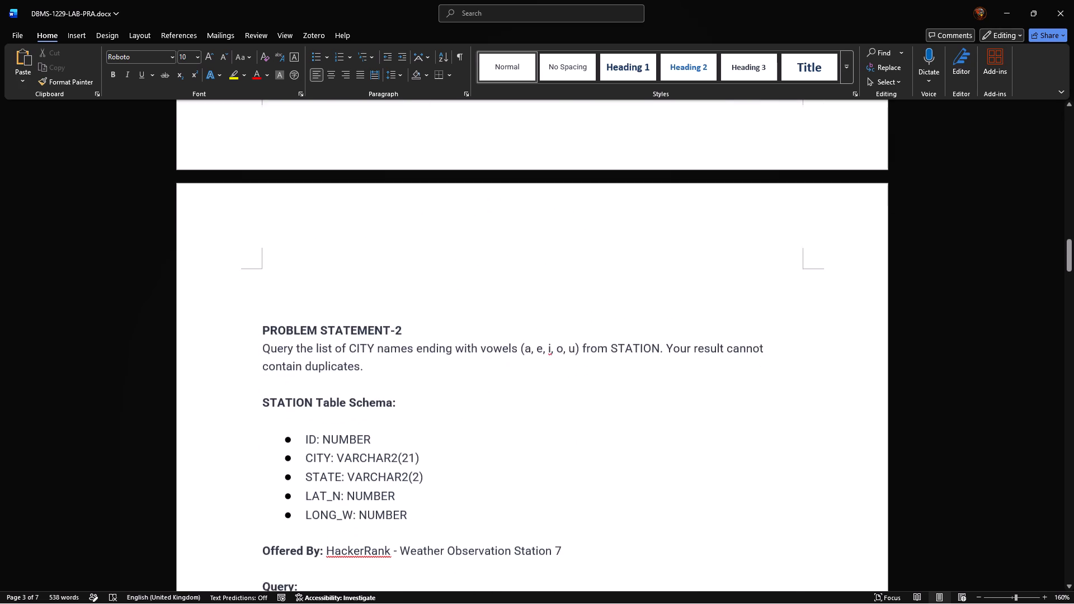
scroll(590, 385, "down", 3)
Switch back to the Comet browser and open HackerRank's list of SQL challenges.
key("alt+Tab")
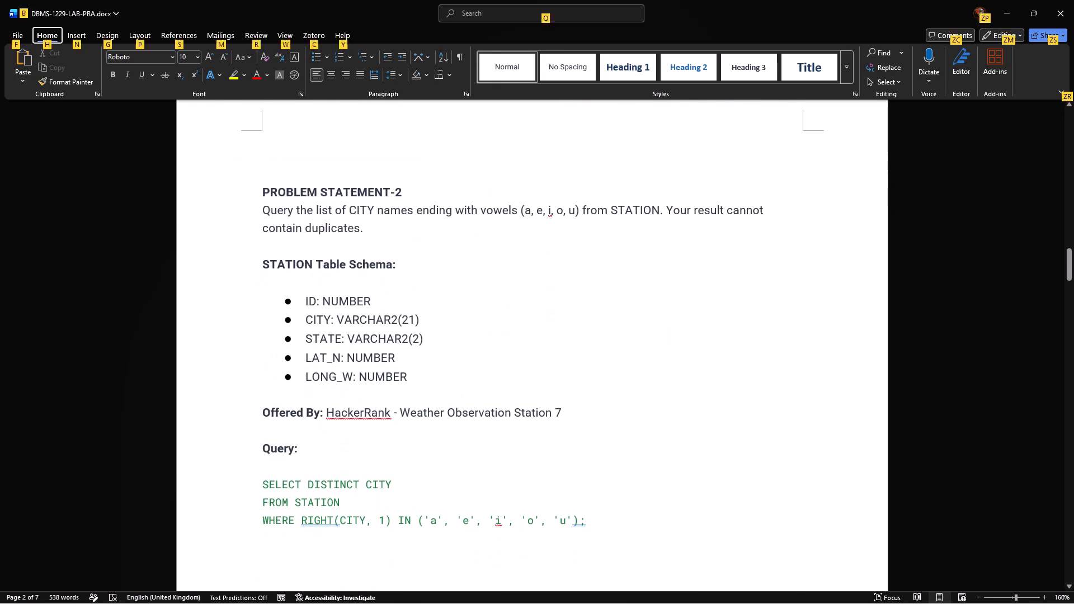
key("alt+Tab")
key("alt+Tab")
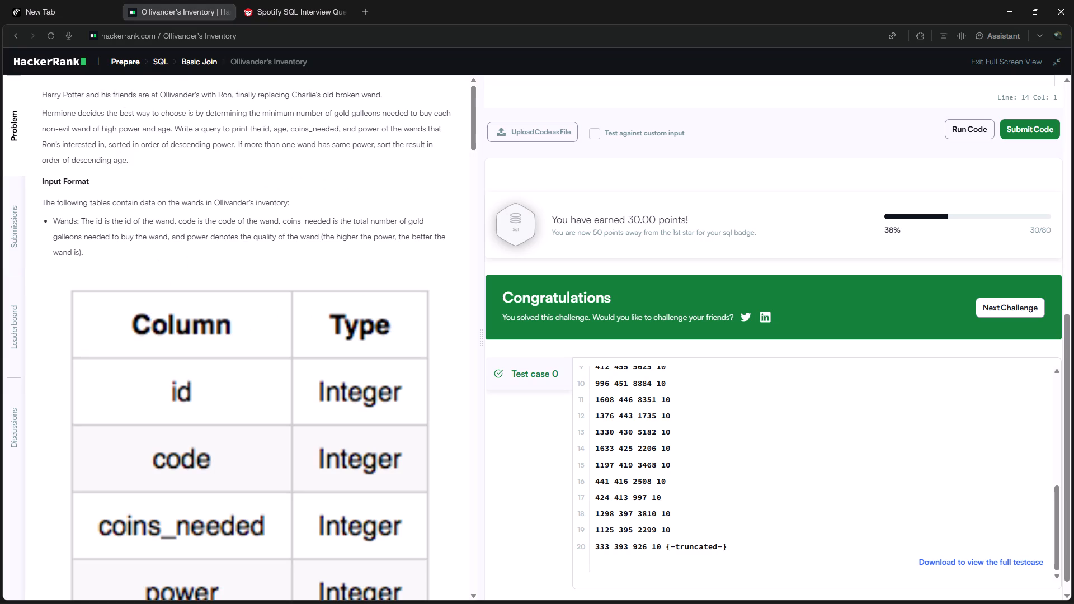
left_click(162, 66)
left_click(160, 62)
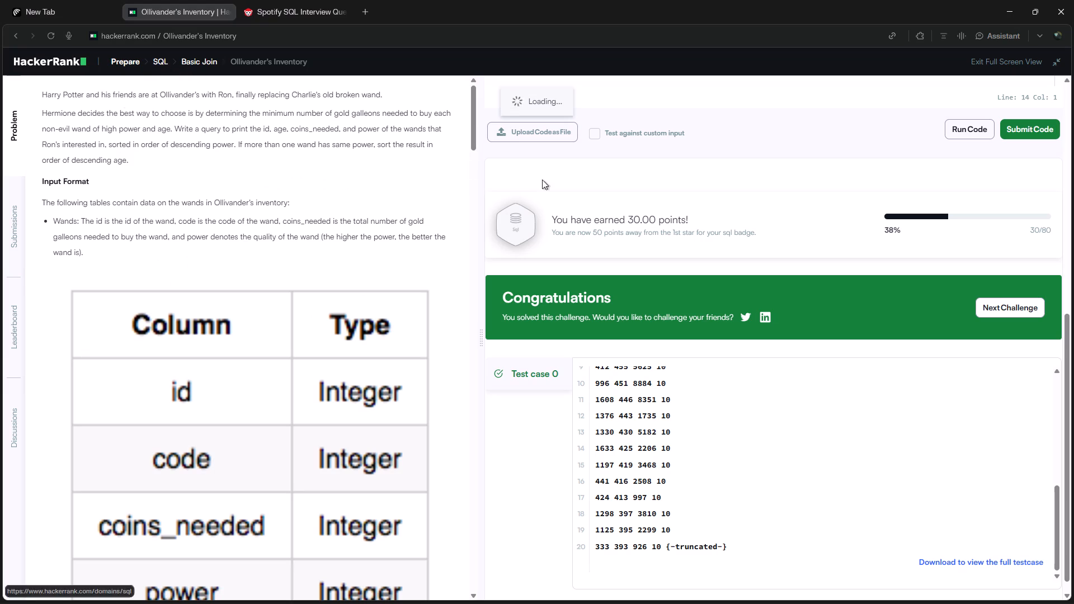
scroll(743, 336, "down", 1)
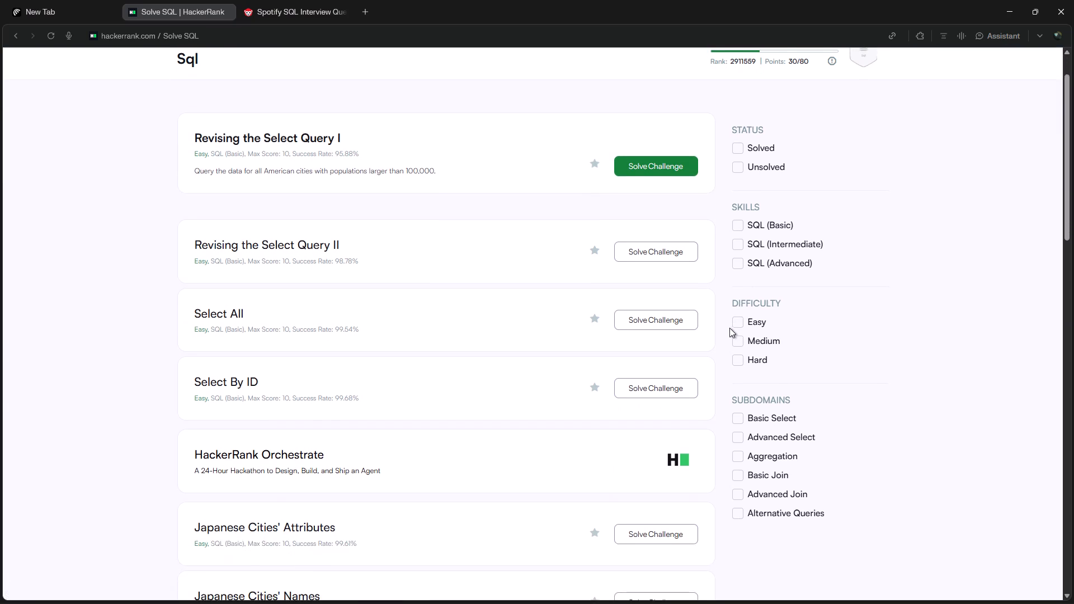
scroll(729, 328, "up", 6)
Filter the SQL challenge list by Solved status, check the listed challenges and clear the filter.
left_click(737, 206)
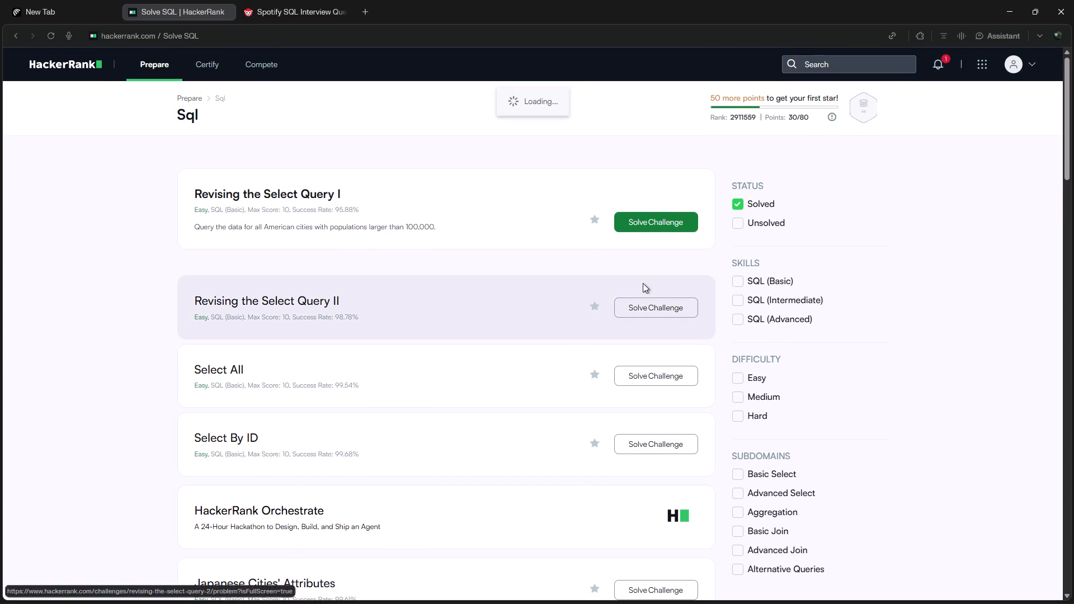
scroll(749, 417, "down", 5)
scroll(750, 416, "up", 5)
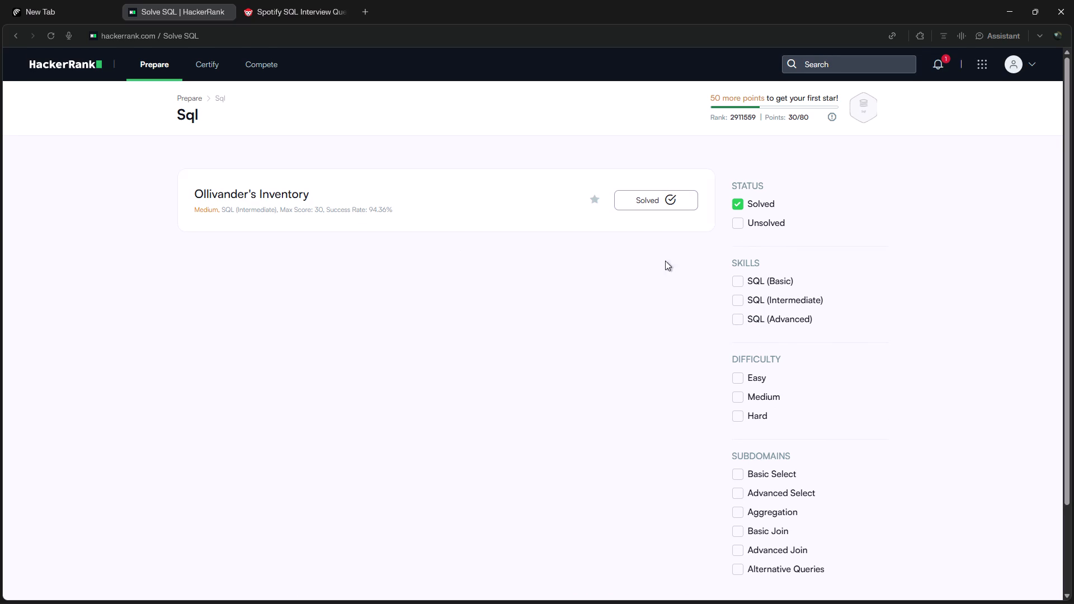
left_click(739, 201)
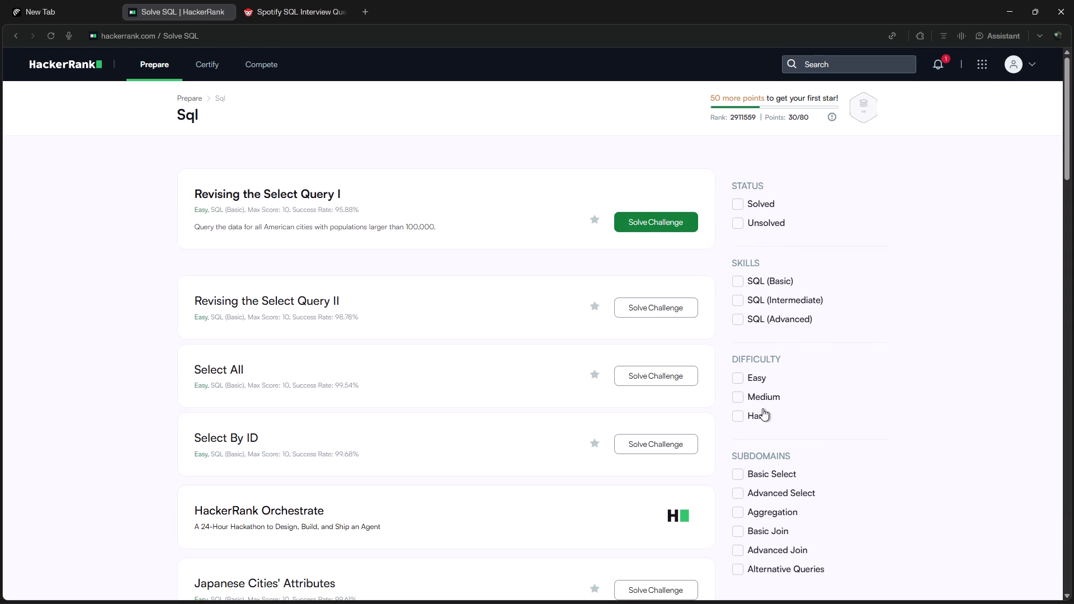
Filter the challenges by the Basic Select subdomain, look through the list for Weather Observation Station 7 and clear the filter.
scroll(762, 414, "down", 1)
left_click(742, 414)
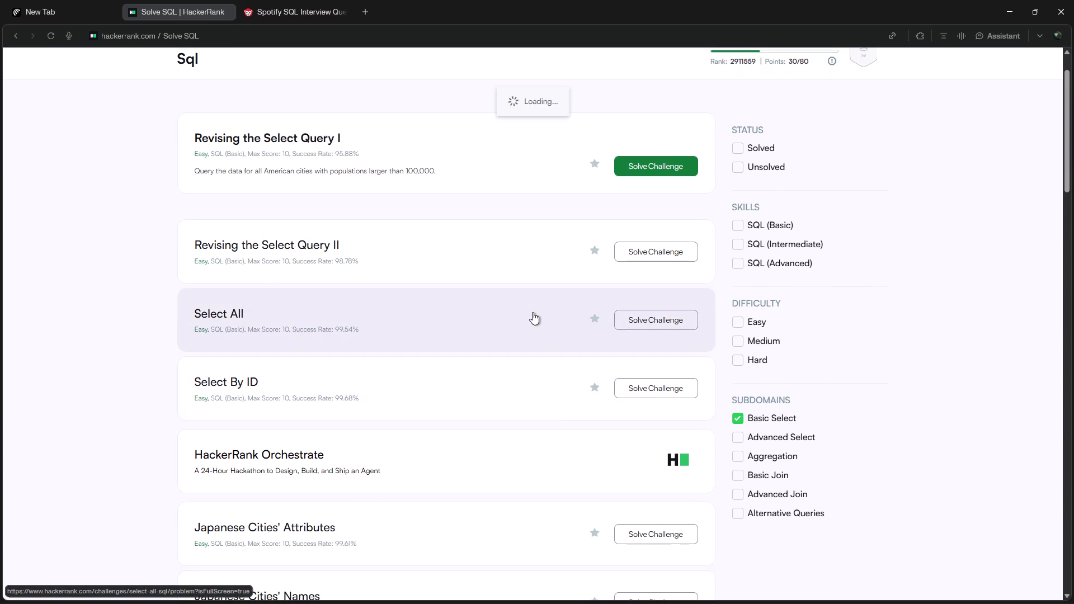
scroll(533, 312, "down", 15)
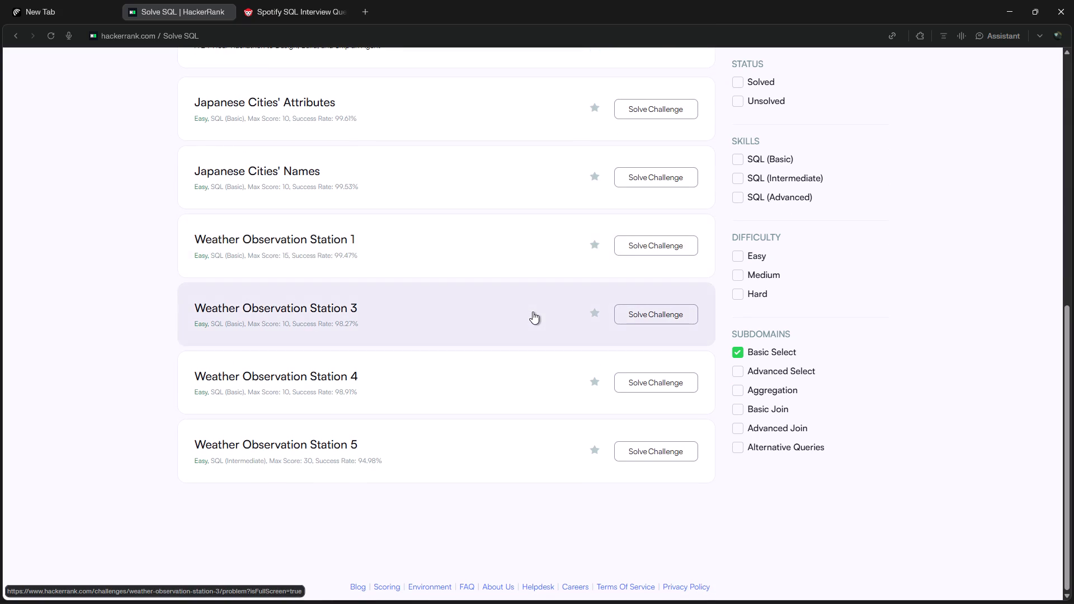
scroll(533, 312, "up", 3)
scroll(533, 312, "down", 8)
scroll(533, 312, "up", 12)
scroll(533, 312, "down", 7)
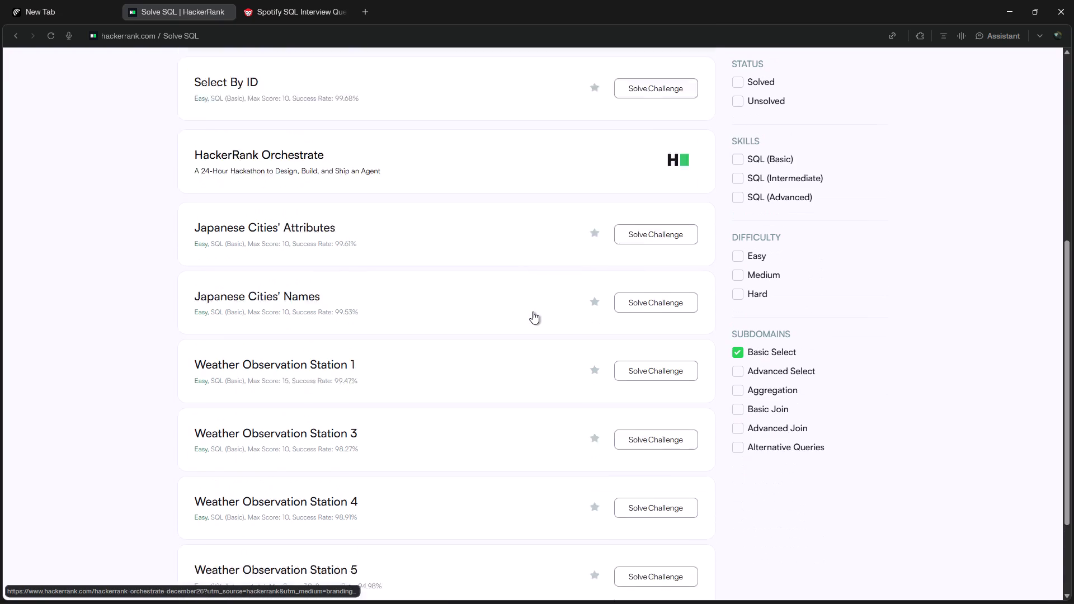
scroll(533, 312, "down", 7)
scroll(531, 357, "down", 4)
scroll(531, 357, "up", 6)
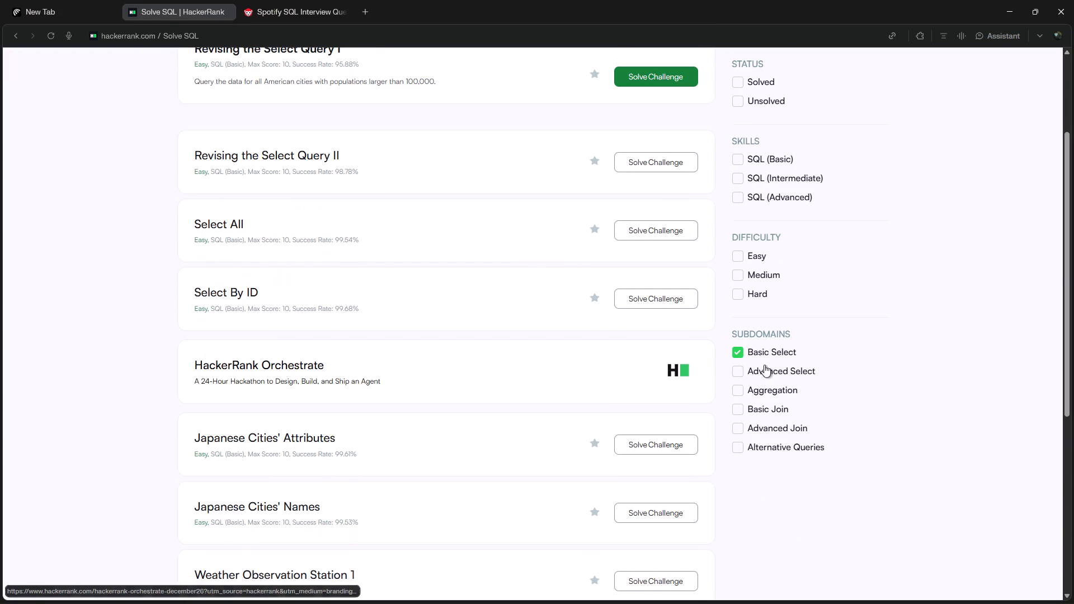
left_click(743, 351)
Find Weather Observation Station 7 in the full SQL challenge list and open it.
scroll(588, 363, "down", 11)
left_click(657, 313)
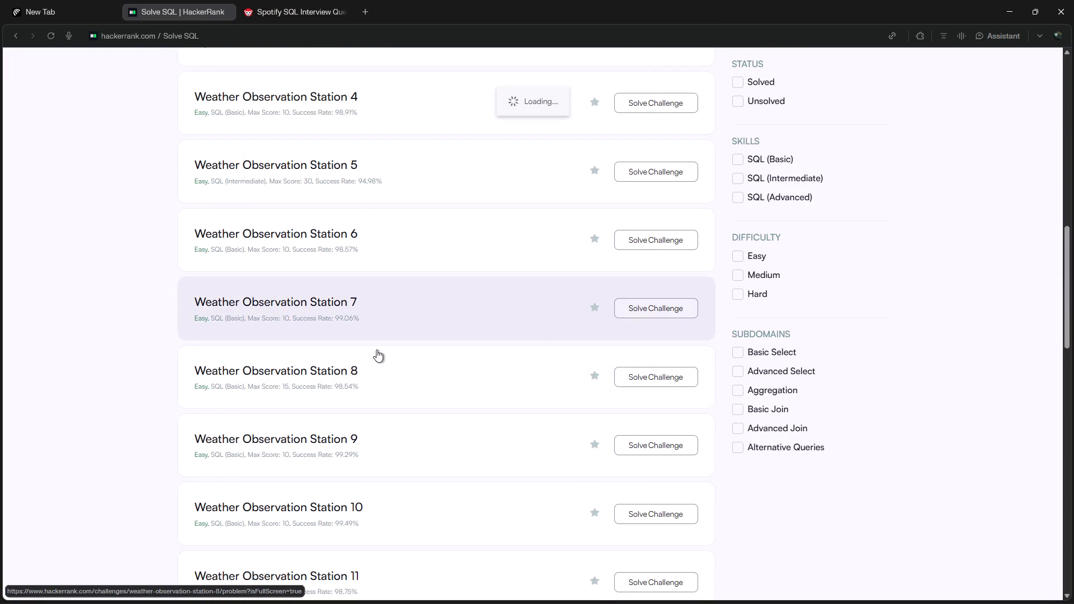
Run the existing MySQL query for Weather Observation Station 7 against the sample test case.
scroll(684, 219, "up", 2)
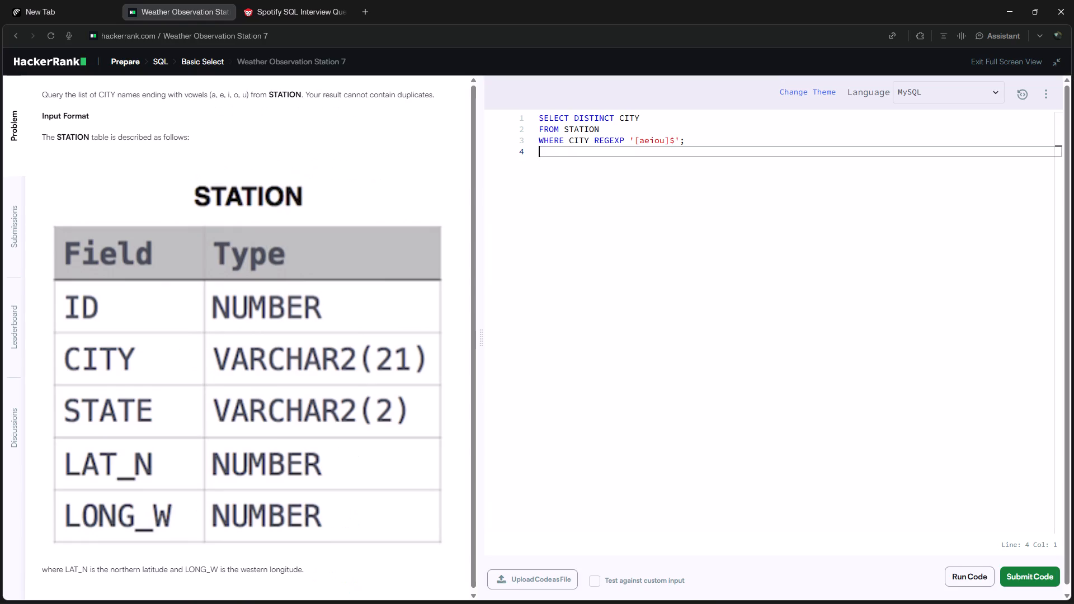
scroll(684, 219, "up", 4)
left_click(969, 584)
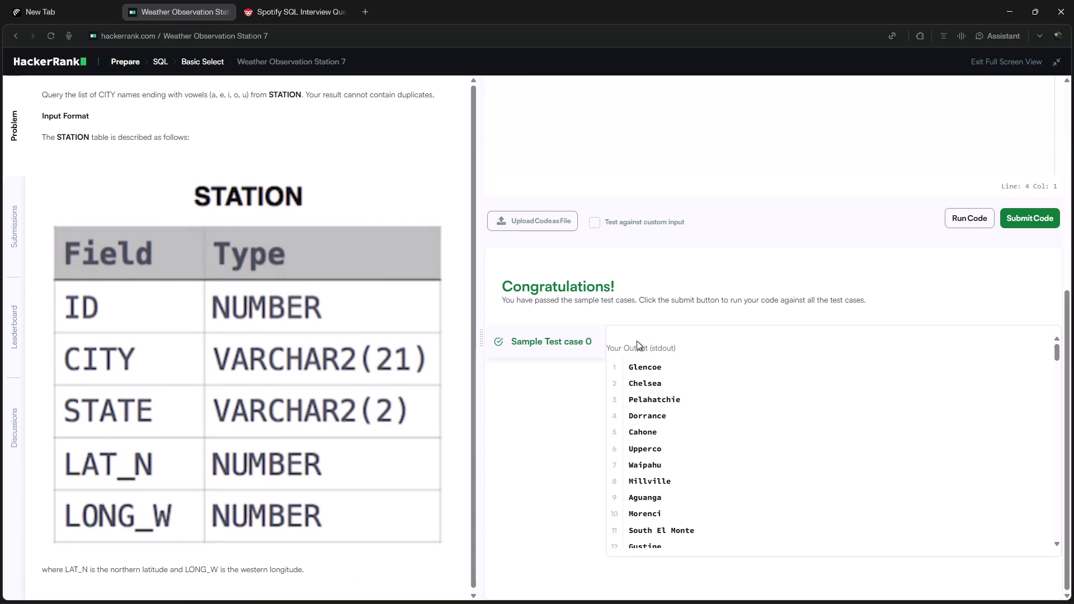
Submit the Weather Observation Station 7 query and bring the congratulations banner and the end of the test case output into view.
left_click(996, 219)
left_click(1014, 218)
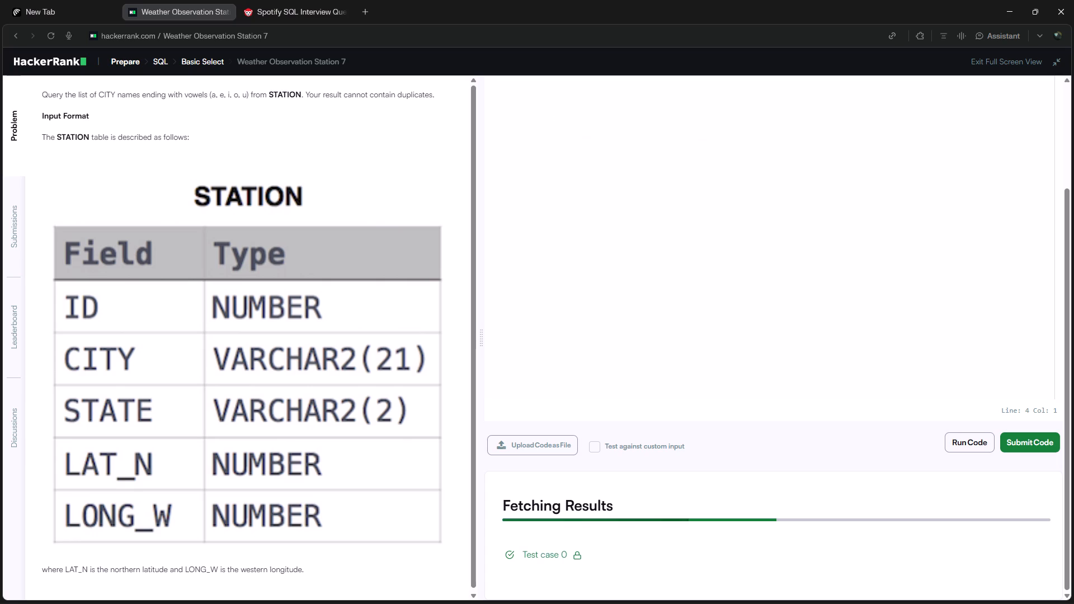
scroll(679, 427, "down", 5)
scroll(719, 403, "down", 4)
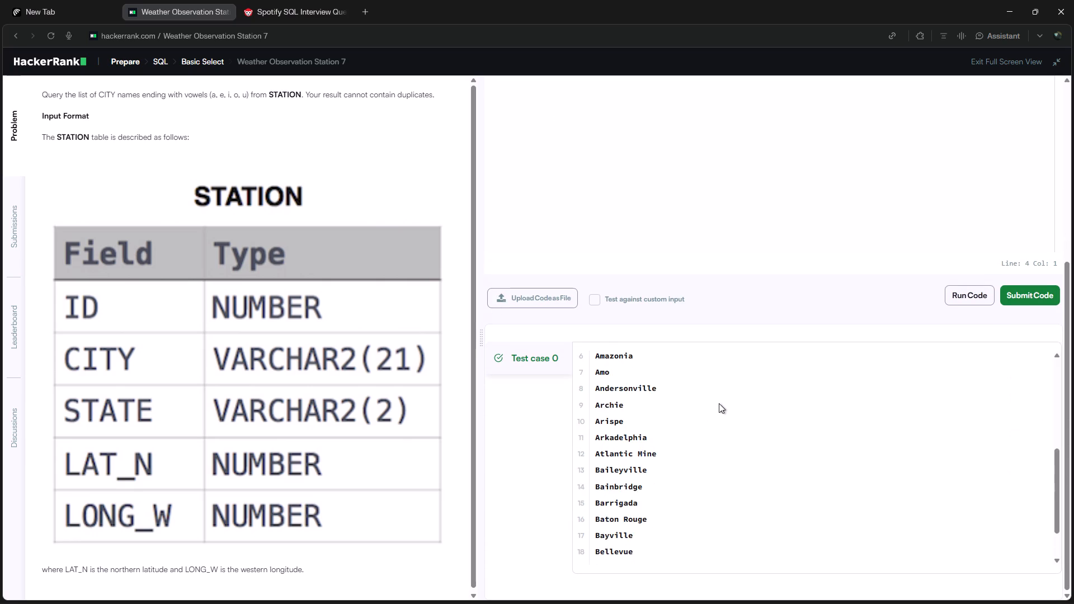
scroll(719, 403, "down", 5)
scroll(719, 403, "up", 1)
scroll(719, 403, "down", 2)
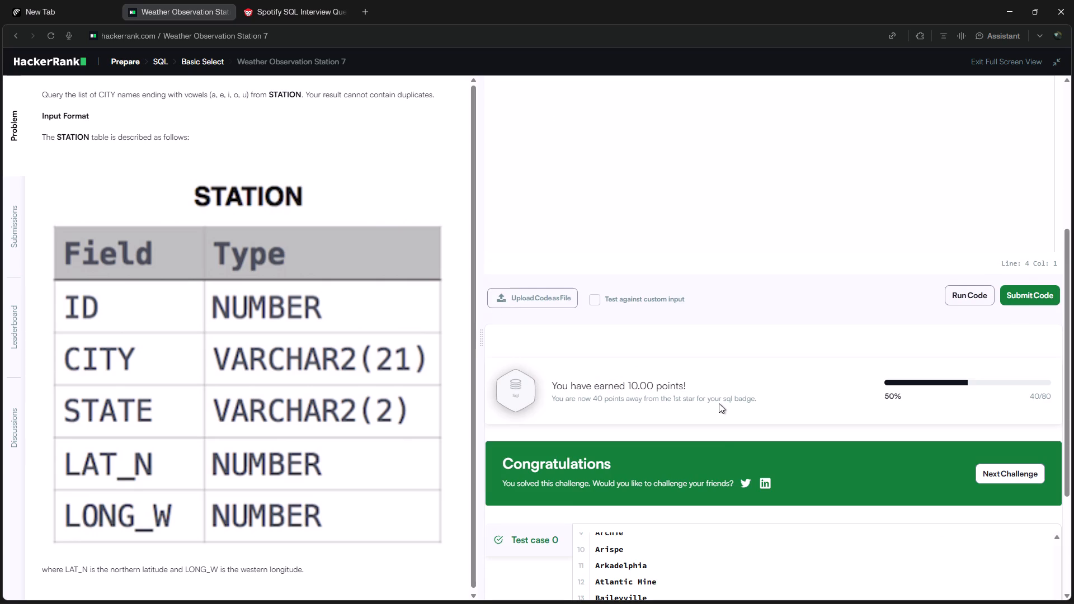
scroll(719, 403, "down", 13)
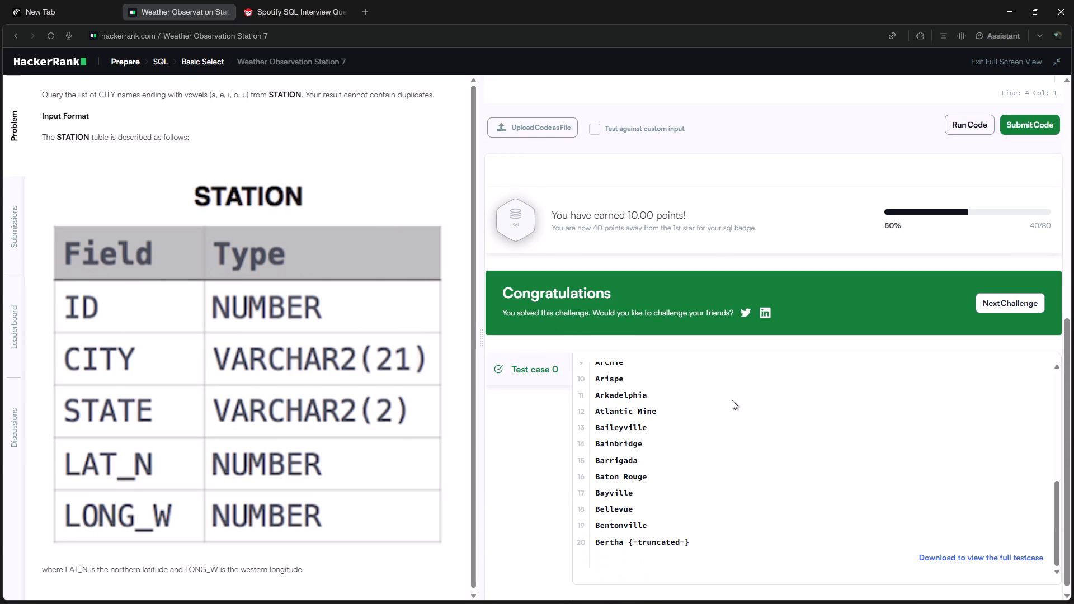
Capture a full-page screenshot of the submitted Weather Observation Station 7 result and copy it.
key("shift+super+s")
left_click_drag(0, 46, 916, 549)
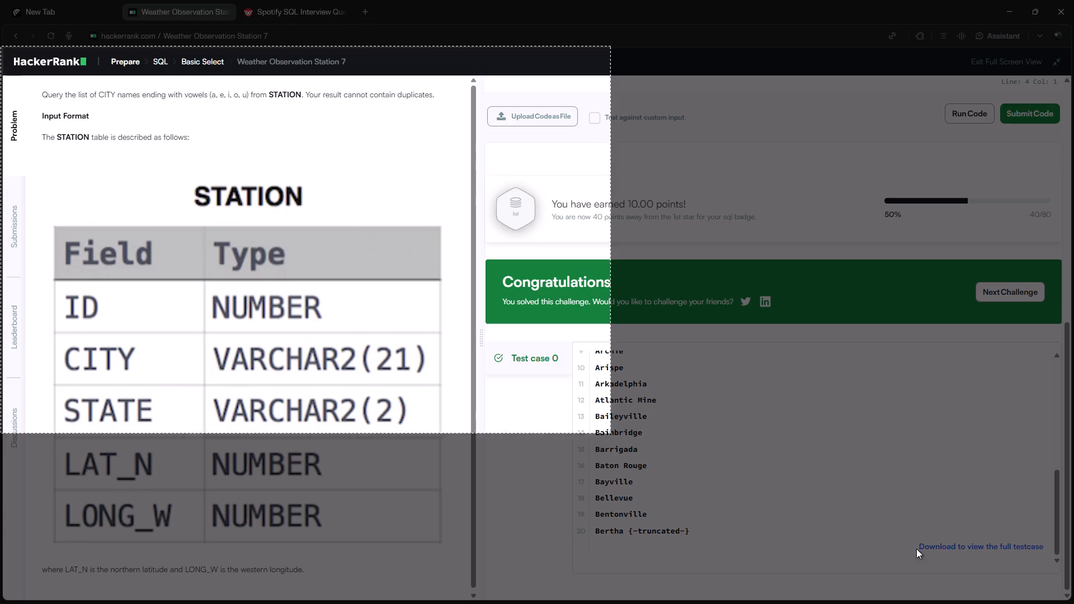
left_click_drag(916, 549, 1073, 603)
key("ctrl+c")
Switch to the DBMS-1229-LAB-PRA Word document and paste the screenshot on a new line below the existing Problem Statement-2 screenshot.
key("alt+Tab")
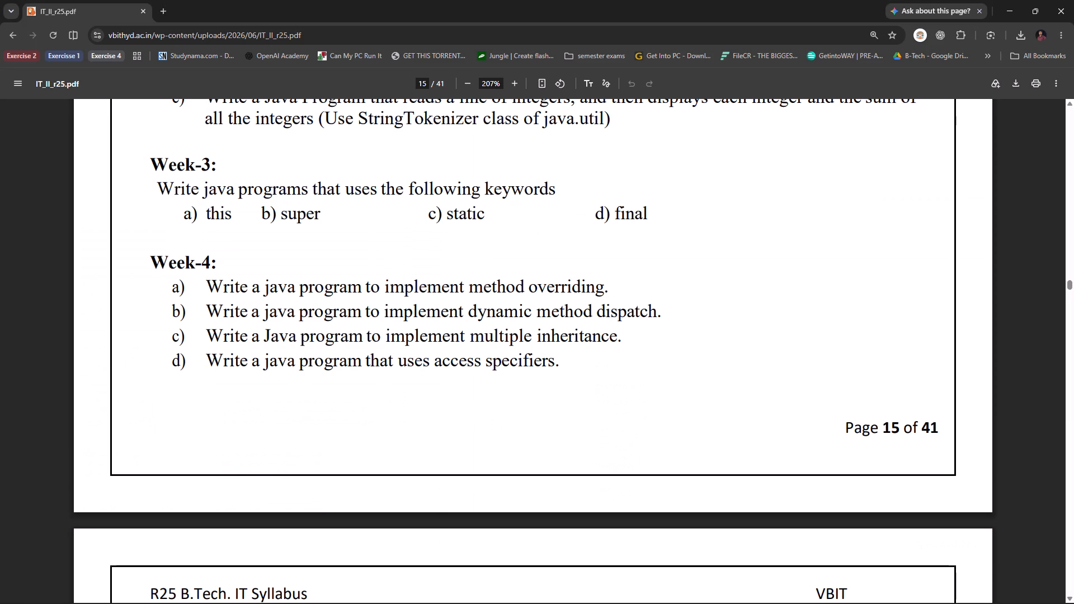
key("alt+Tab")
key("alt+Tab")
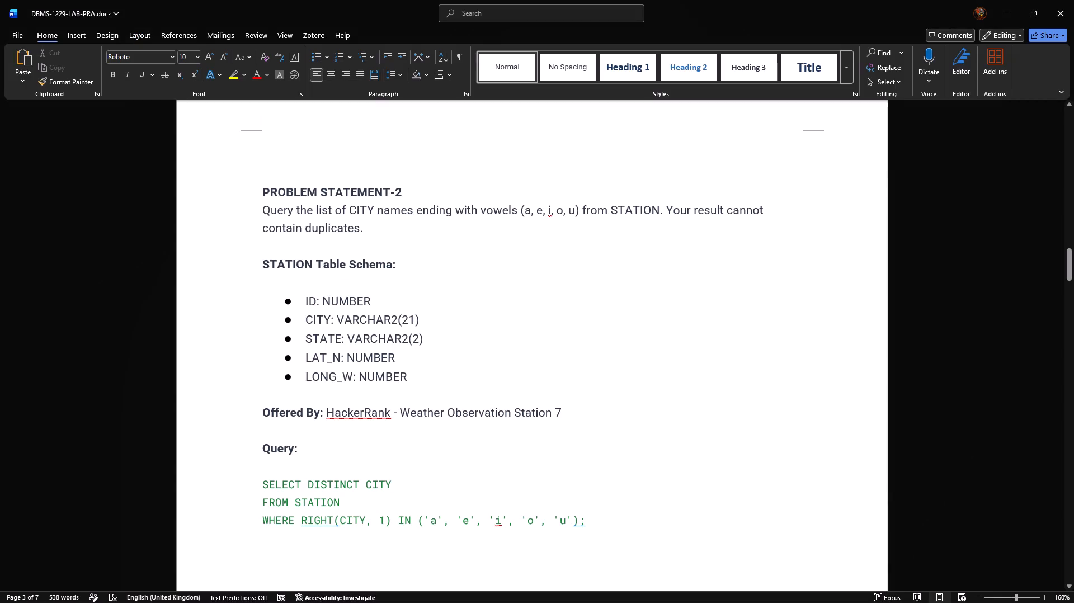
scroll(380, 412, "down", 7)
scroll(664, 422, "down", 5)
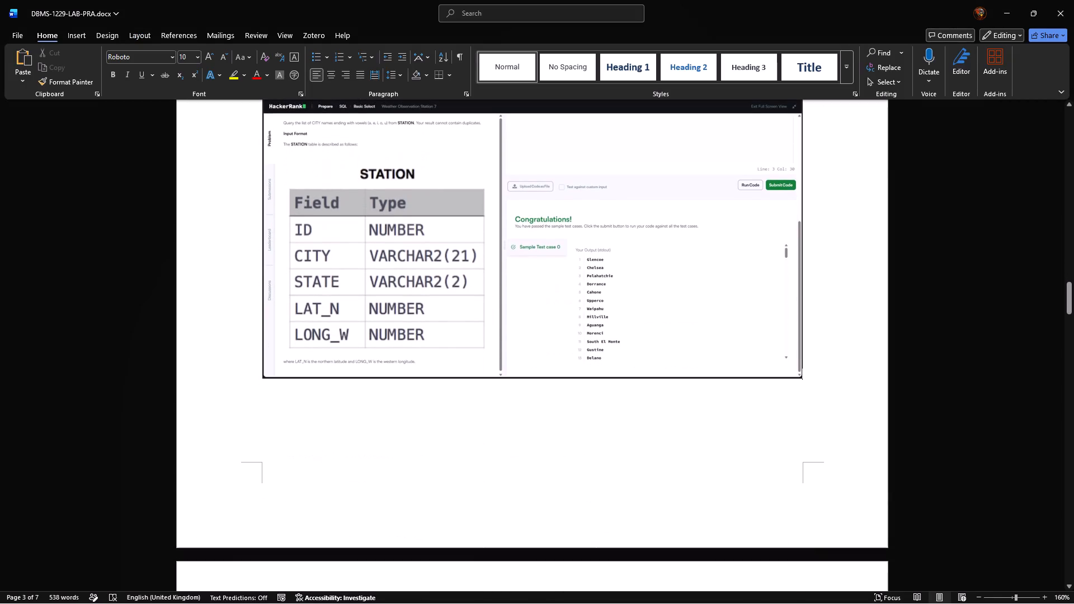
left_click(830, 360)
key("Return")
key("ctrl+v")
scroll(610, 372, "down", 6, "ctrl")
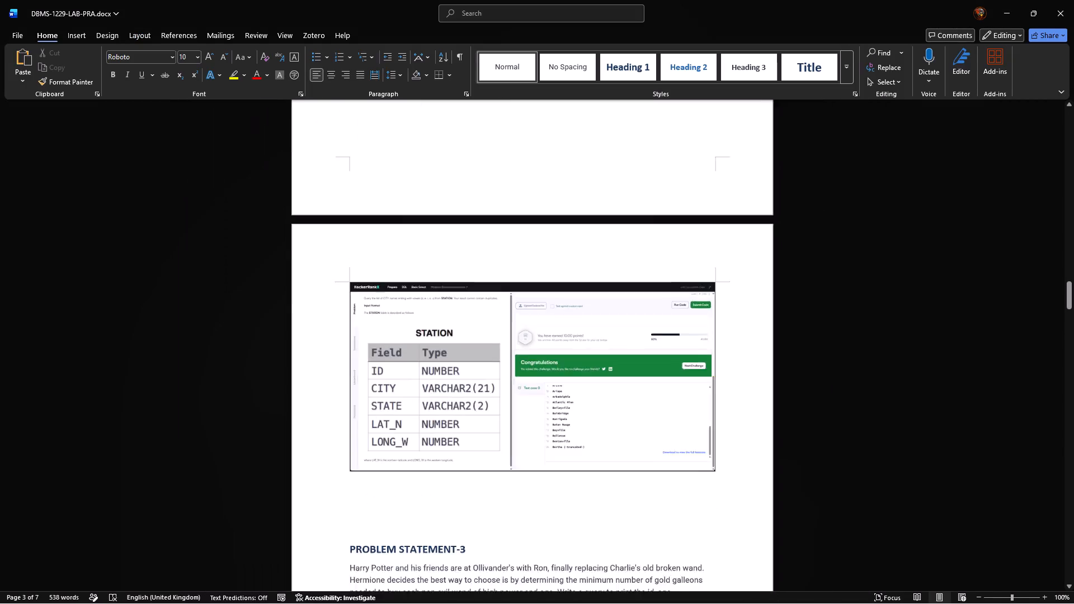
Widen the first Ollivander's Inventory screenshot under Problem Statement-3 to match the width of the screenshot below it.
scroll(610, 372, "up", 19)
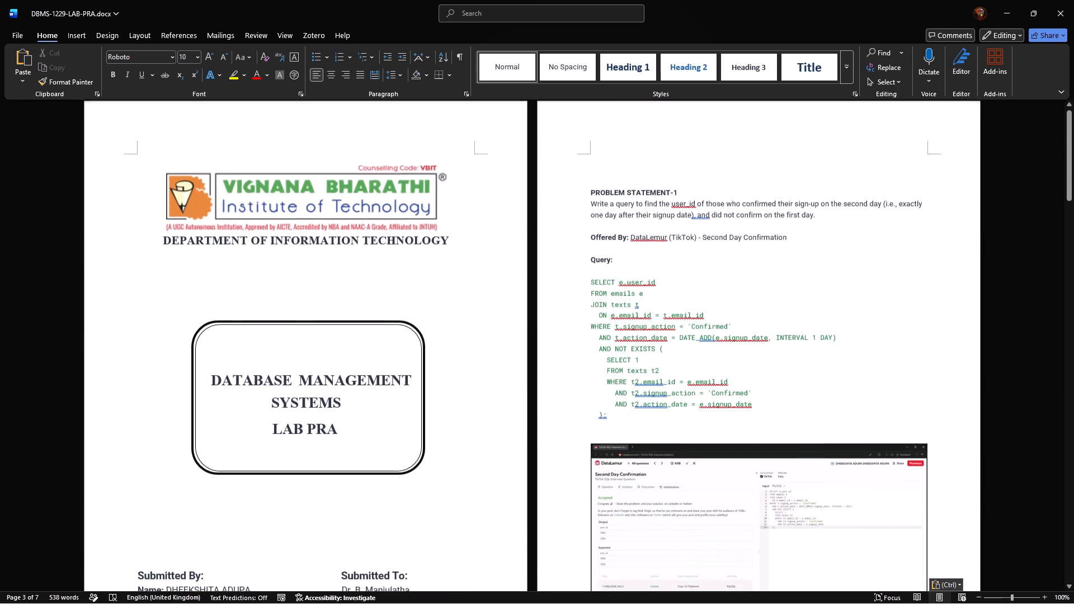
scroll(610, 372, "down", 18)
scroll(610, 372, "down", 7)
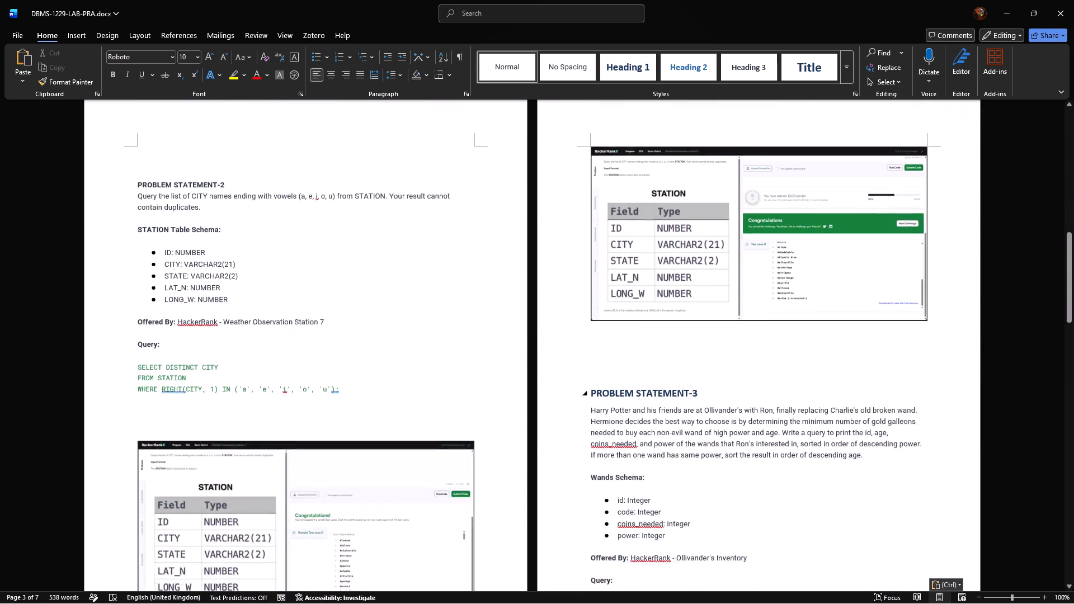
scroll(610, 372, "down", 20)
scroll(610, 372, "down", 7)
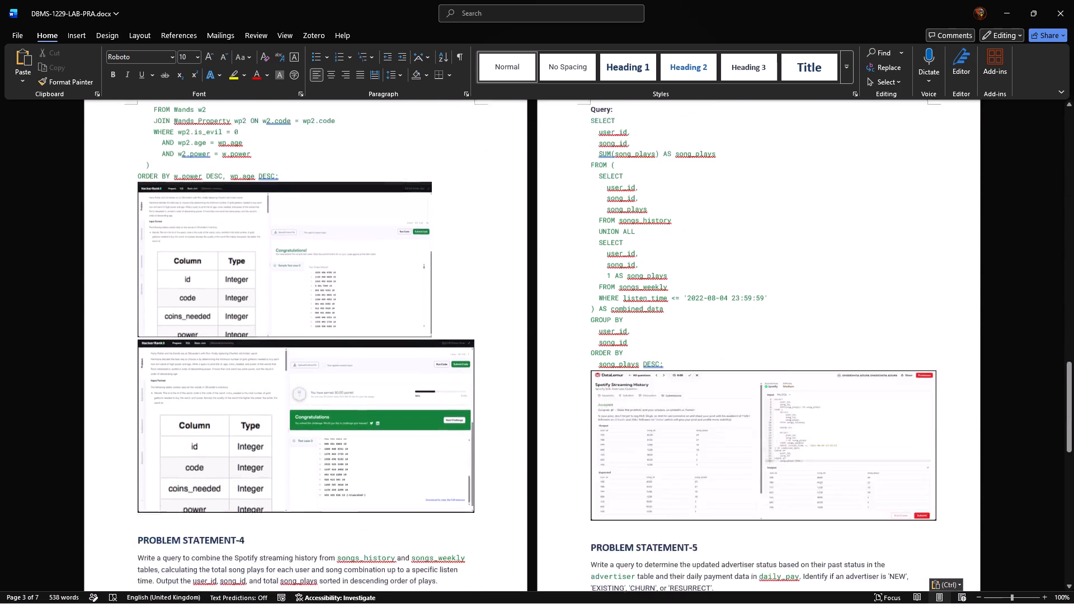
left_click(368, 243)
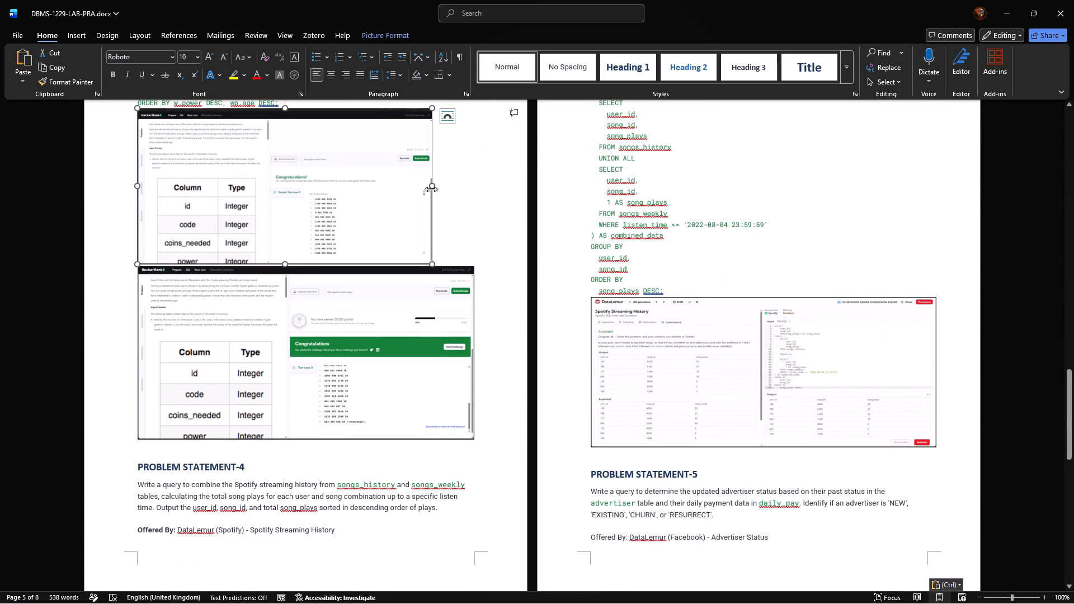
left_click_drag(431, 186, 474, 190)
left_click(474, 190)
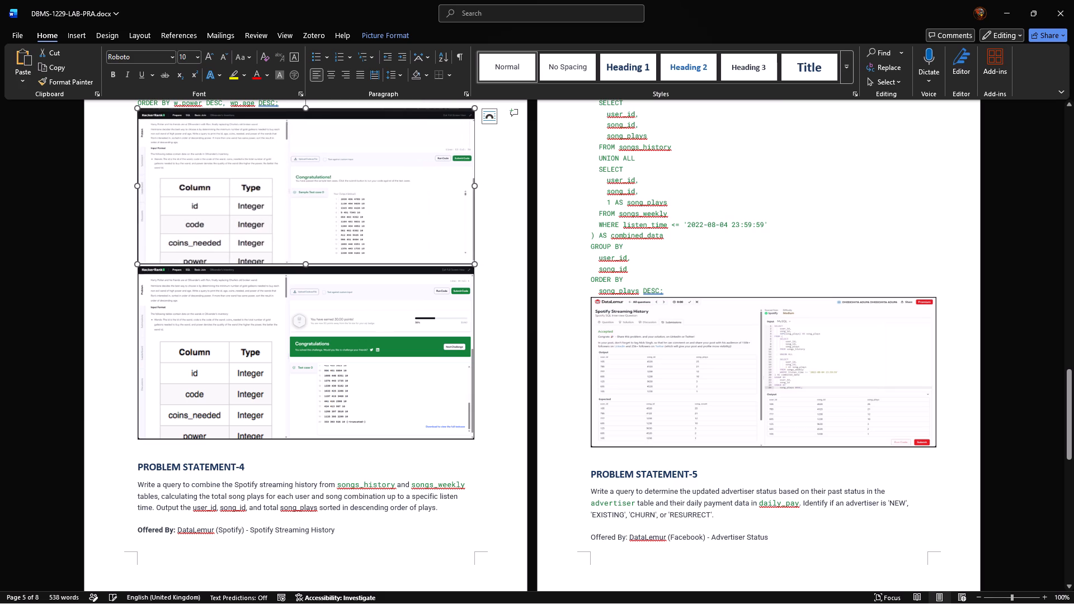
Insert two line breaks between the two Ollivander's Inventory screenshots.
left_click(506, 246)
key("Return")
key("Return")
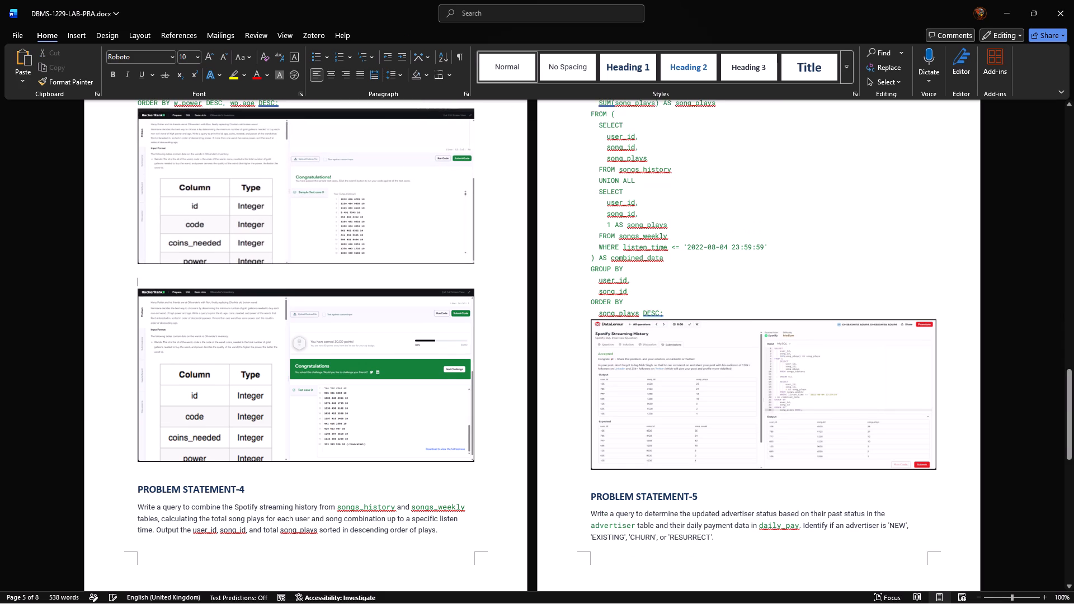
Insert a line break after the Spotify Streaming History screenshot, pushing the Problem Statement-5 heading onto the next page.
scroll(397, 358, "down", 7)
scroll(397, 358, "up", 19)
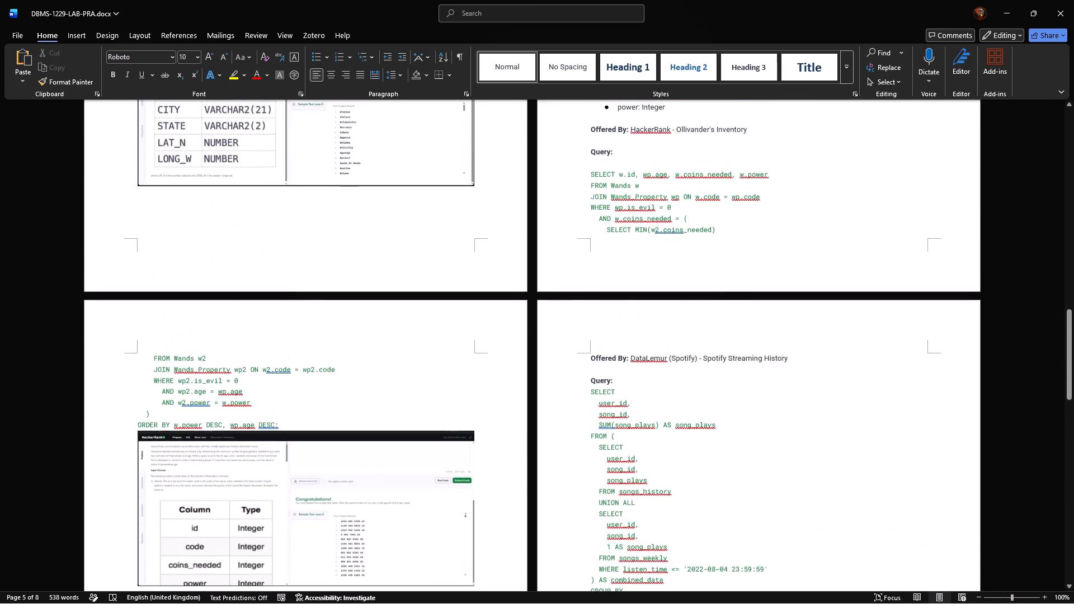
scroll(541, 364, "down", 13)
left_click(951, 438)
key("Return")
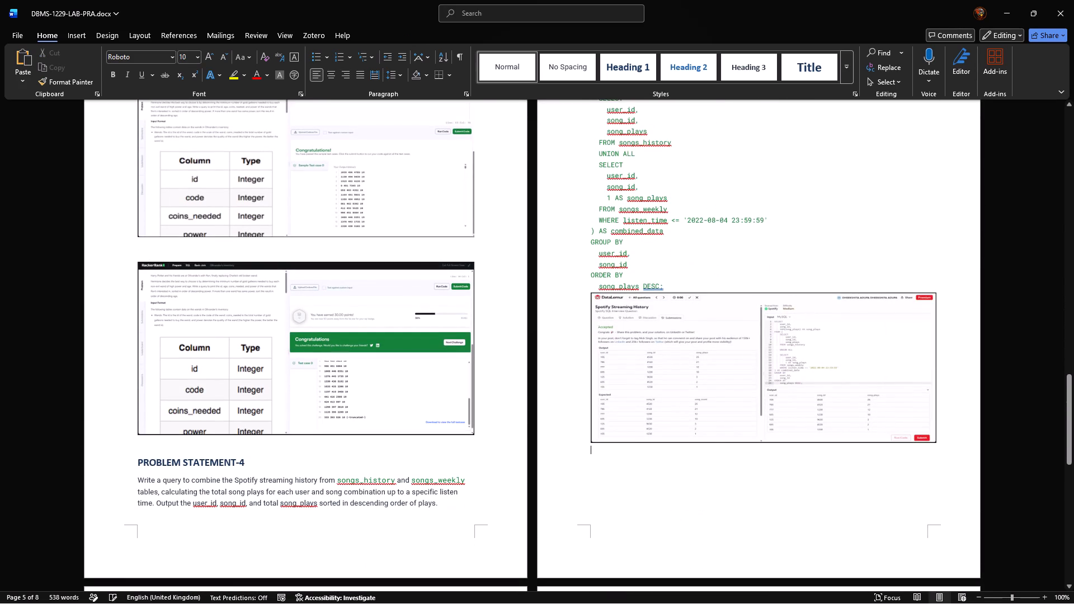
Review the page layout and screenshots of Problem Statements 2 to 5 throughout the lab document.
scroll(694, 409, "up", 20)
scroll(694, 409, "up", 14)
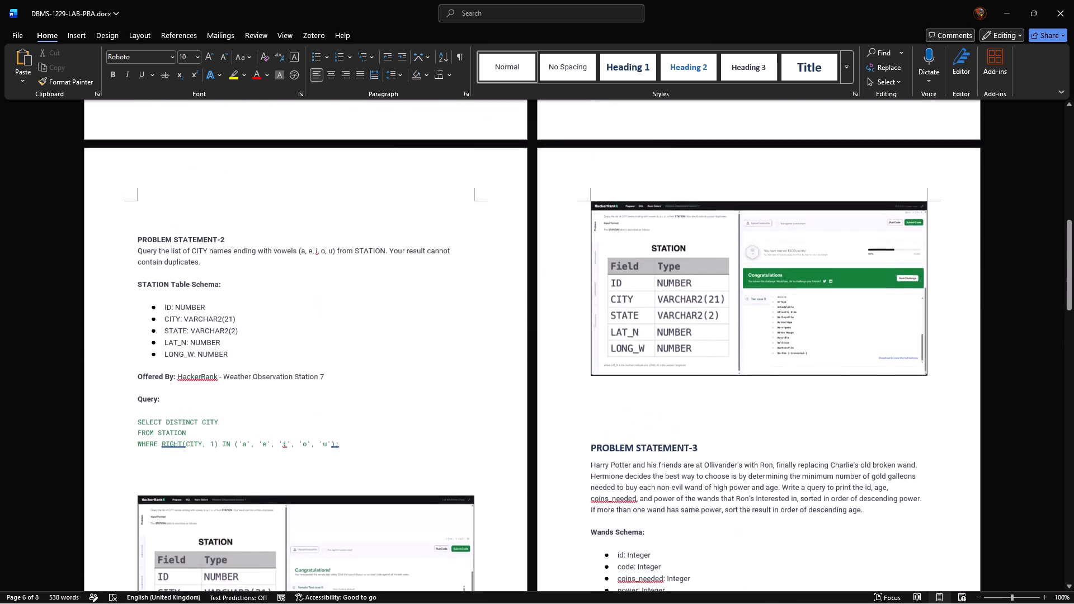
scroll(694, 408, "up", 11)
scroll(694, 408, "down", 15)
scroll(693, 408, "down", 7)
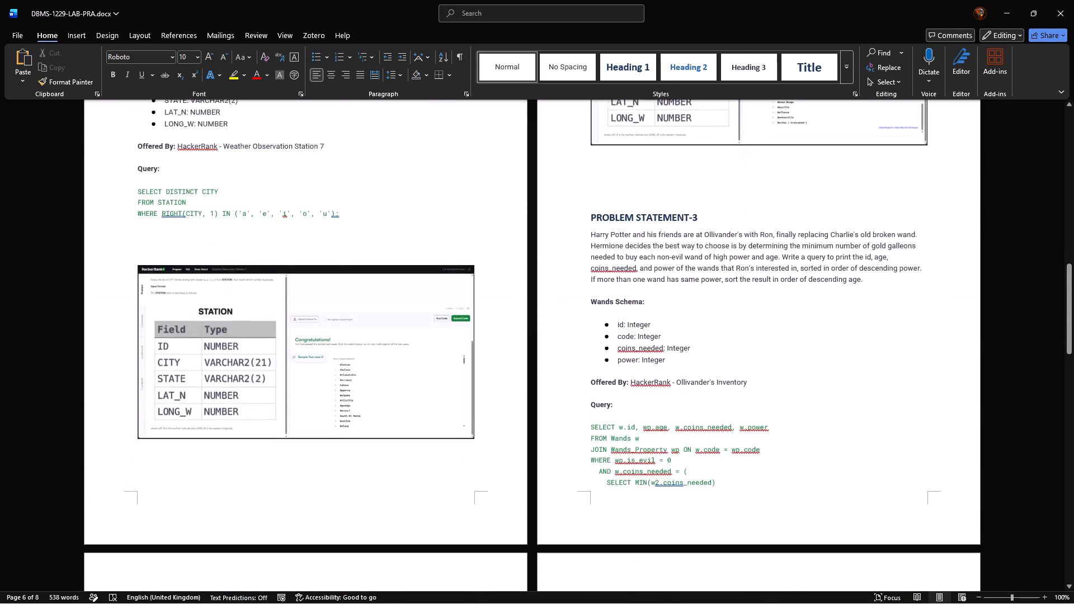
scroll(693, 408, "down", 16)
scroll(693, 408, "down", 7)
scroll(693, 408, "up", 14)
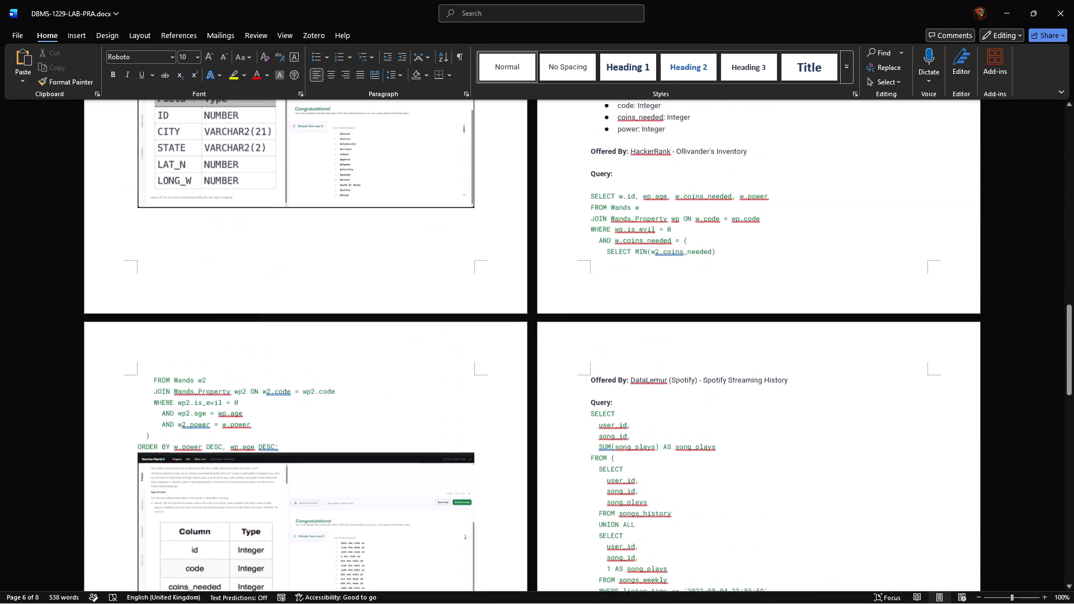
scroll(692, 408, "up", 6)
scroll(692, 408, "down", 7)
scroll(692, 408, "up", 13)
scroll(692, 408, "down", 3)
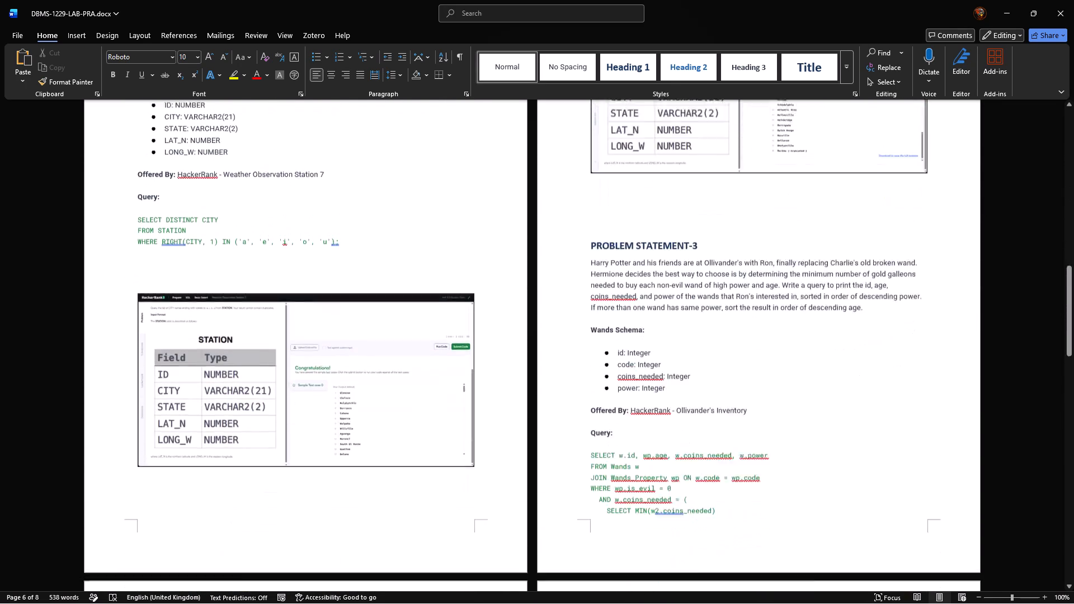
scroll(692, 408, "down", 11)
scroll(692, 408, "down", 15)
scroll(692, 408, "down", 12)
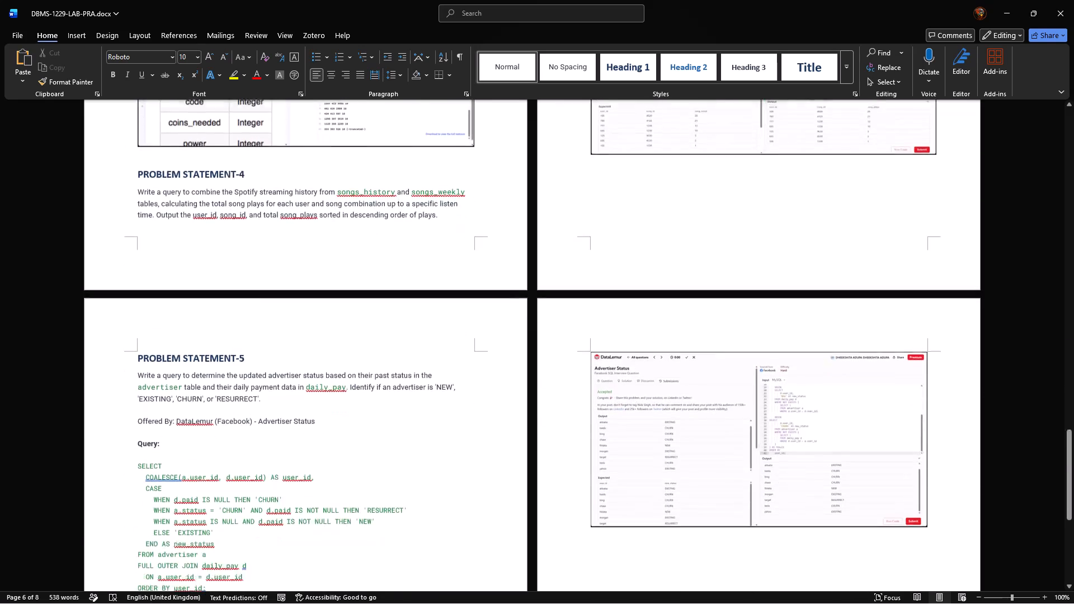
scroll(692, 408, "down", 10)
scroll(692, 408, "up", 13)
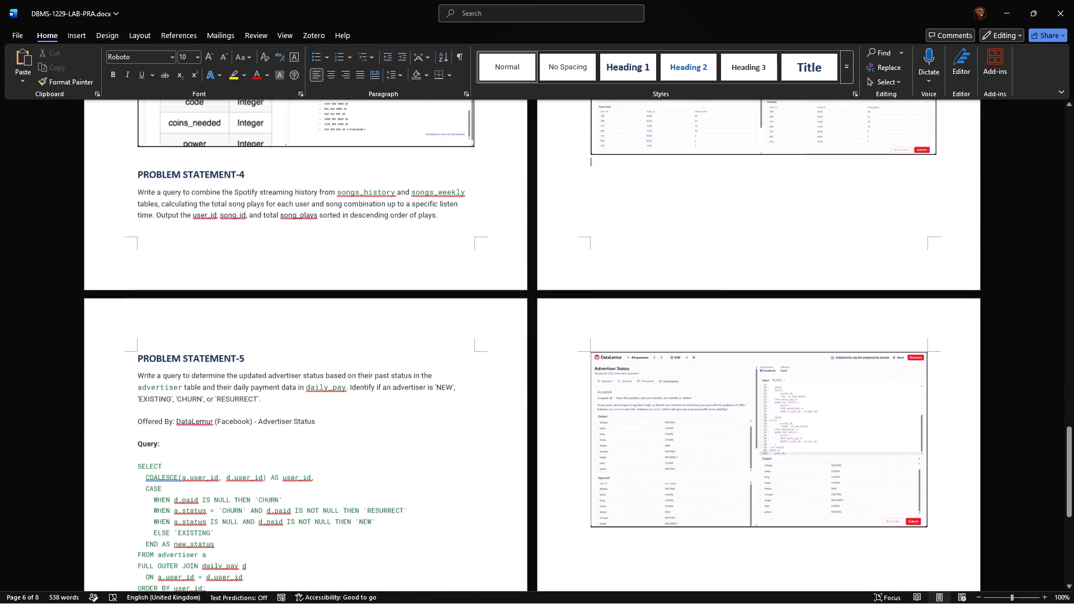
scroll(692, 408, "down", 8)
scroll(692, 408, "up", 15)
scroll(692, 408, "up", 7)
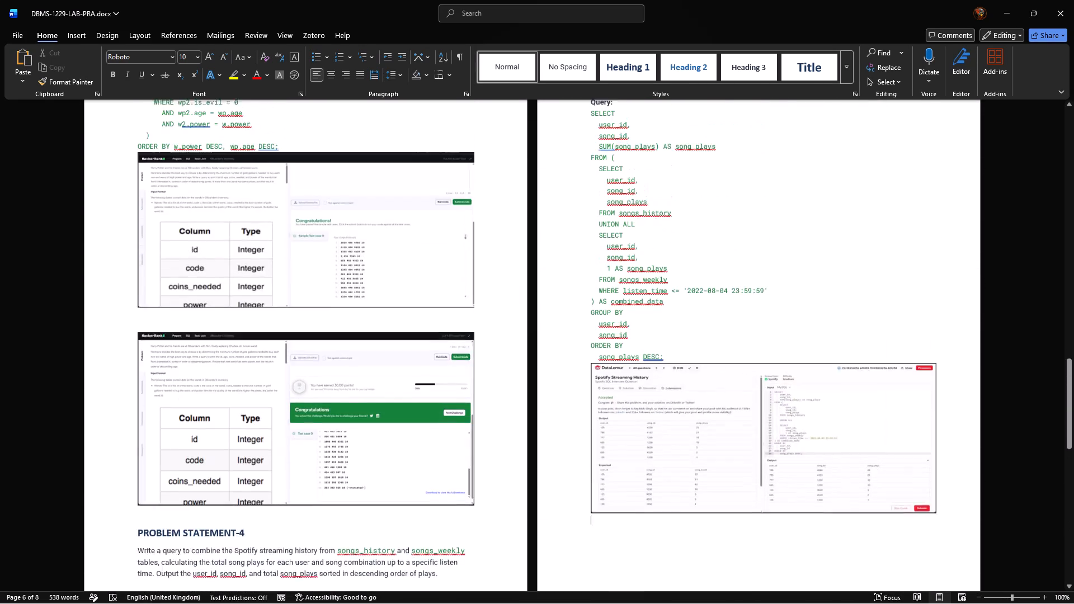
Export the document as a PDF to Downloads, replacing the existing DBMS-1229-LAB-PRA.pdf, and minimize the document window.
left_click(16, 35)
left_click(27, 254)
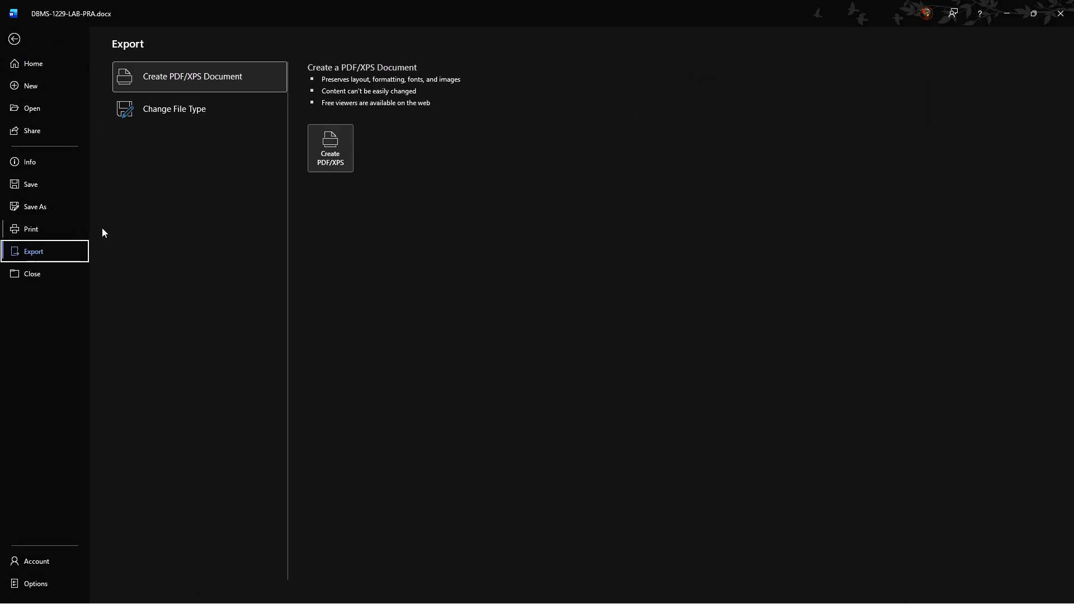
left_click_drag(331, 149, 339, 149)
left_click(341, 149)
scroll(76, 169, "up", 3)
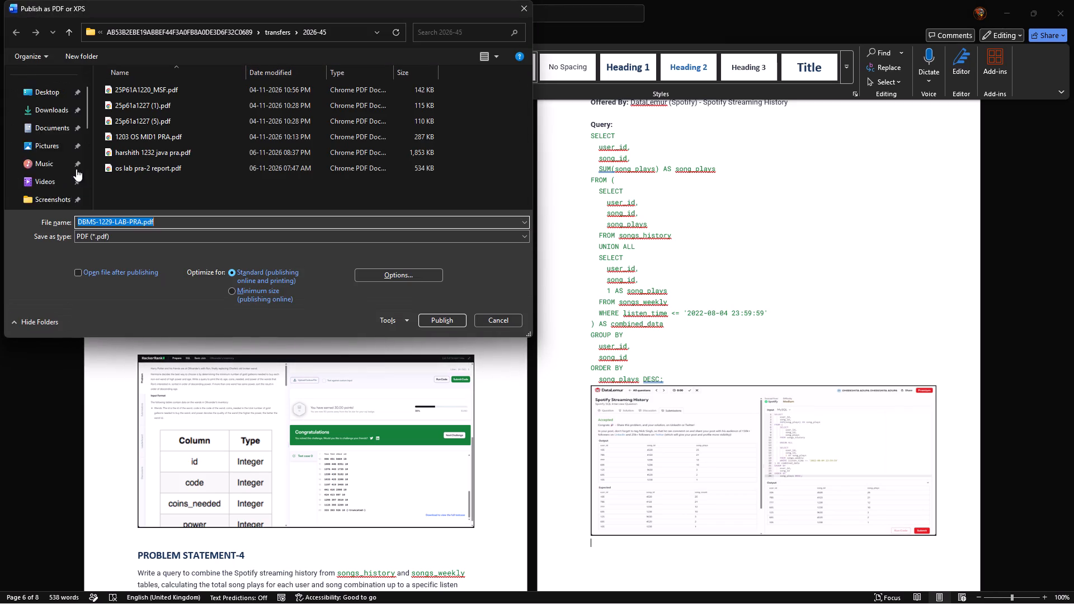
scroll(76, 169, "up", 7)
left_click(50, 155)
left_click(172, 145)
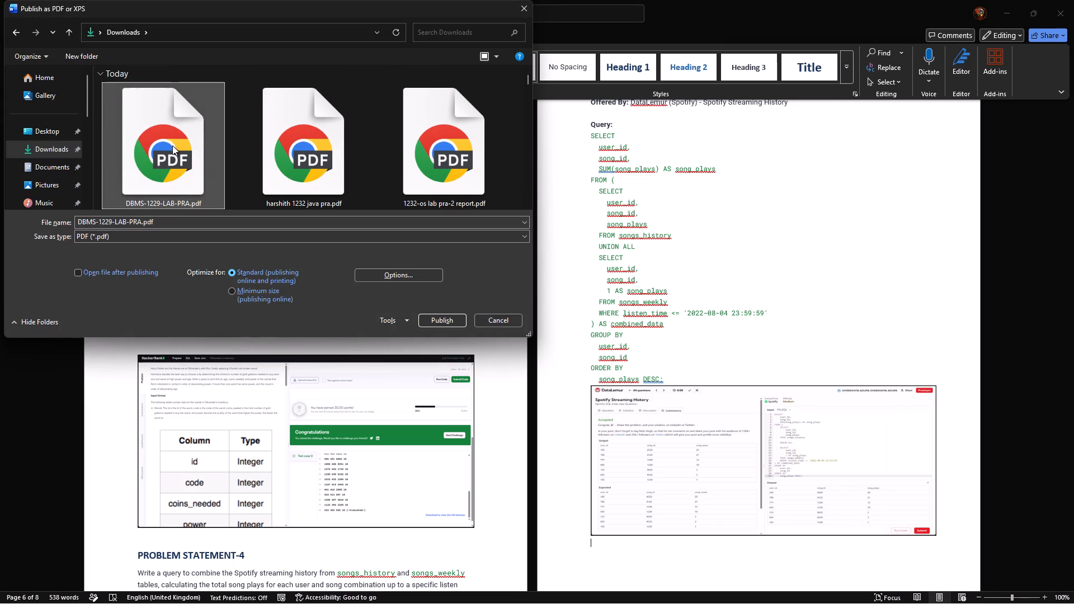
left_click(438, 321)
left_click(567, 306)
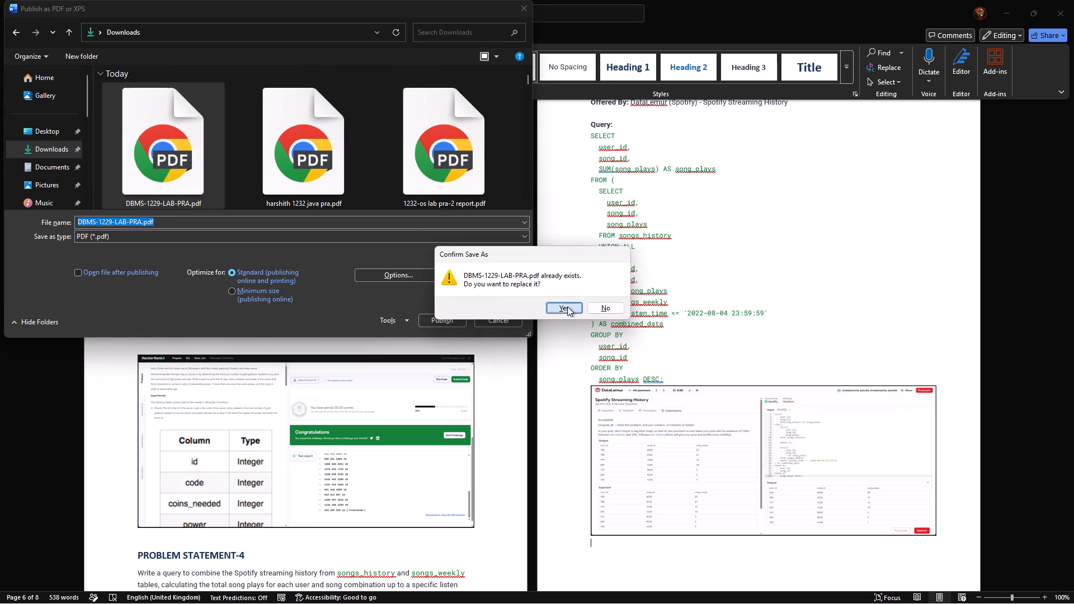
left_click(1008, 8)
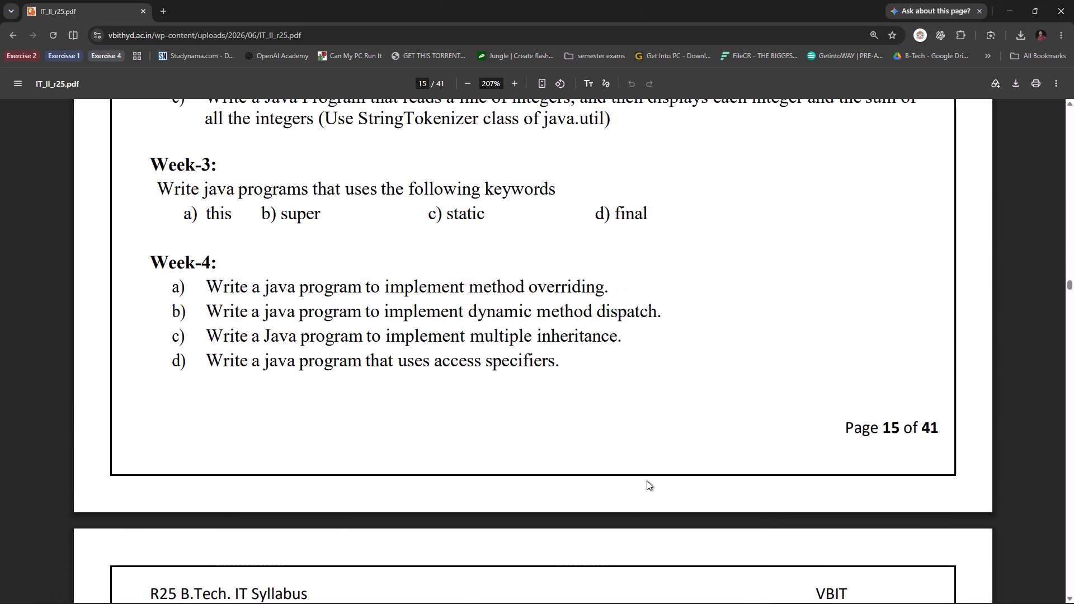
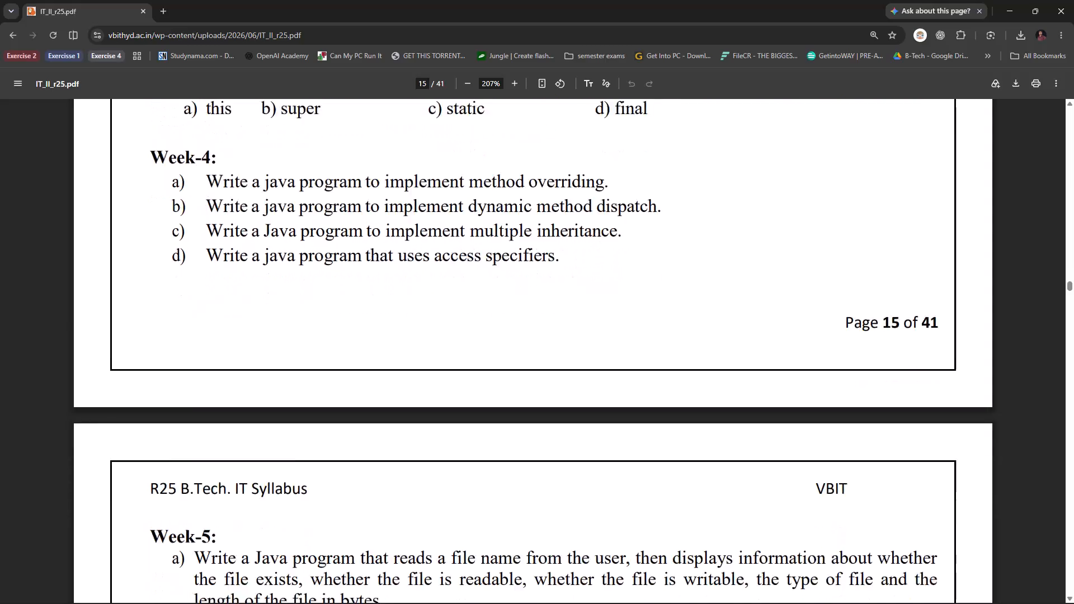
Review the weekly Java lab programs in the R25 B.Tech. IT syllabus PDF, from Week-4 through Week-12.
scroll(601, 240, "down", 13)
scroll(601, 240, "up", 1)
scroll(601, 240, "down", 6)
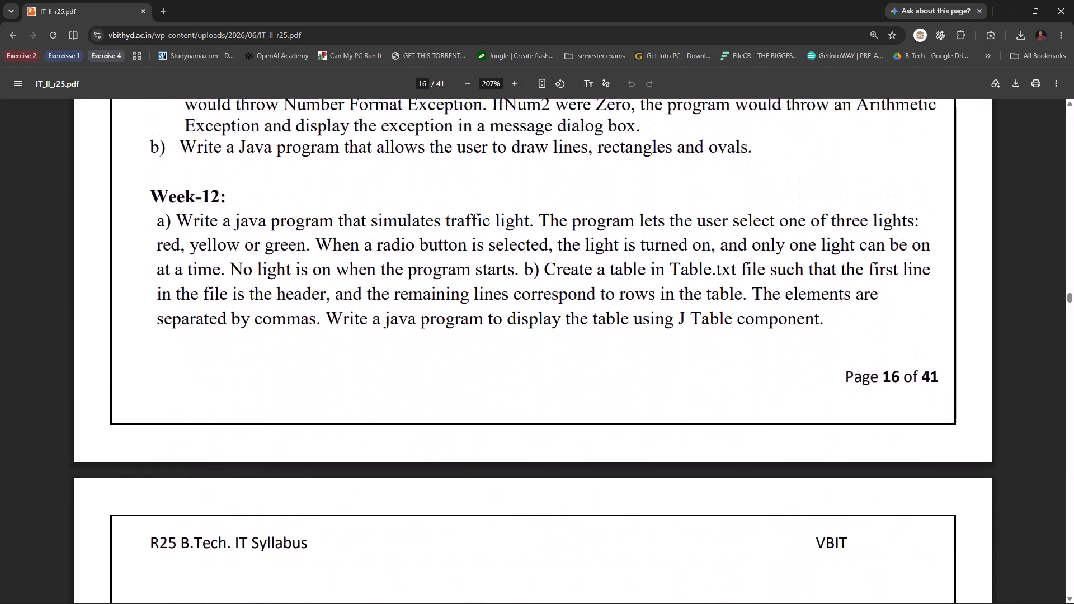
scroll(601, 240, "down", 5)
scroll(601, 240, "up", 11)
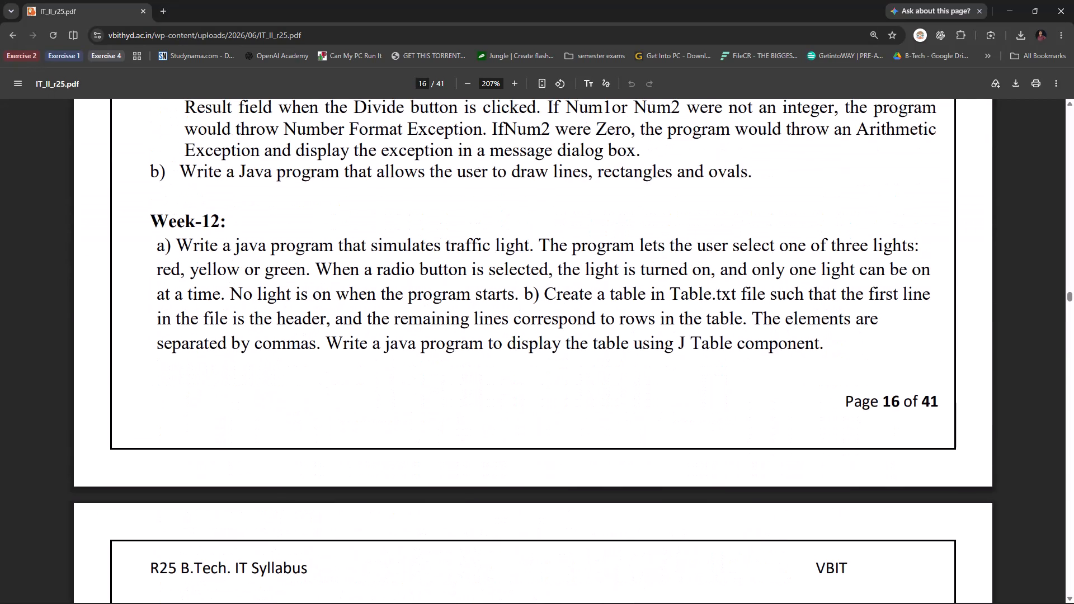
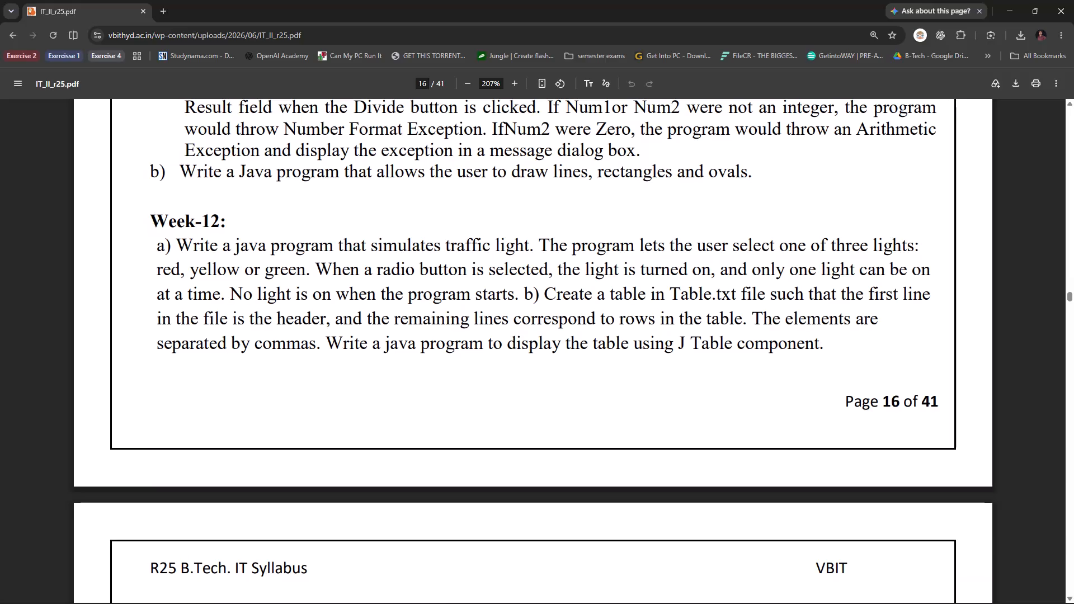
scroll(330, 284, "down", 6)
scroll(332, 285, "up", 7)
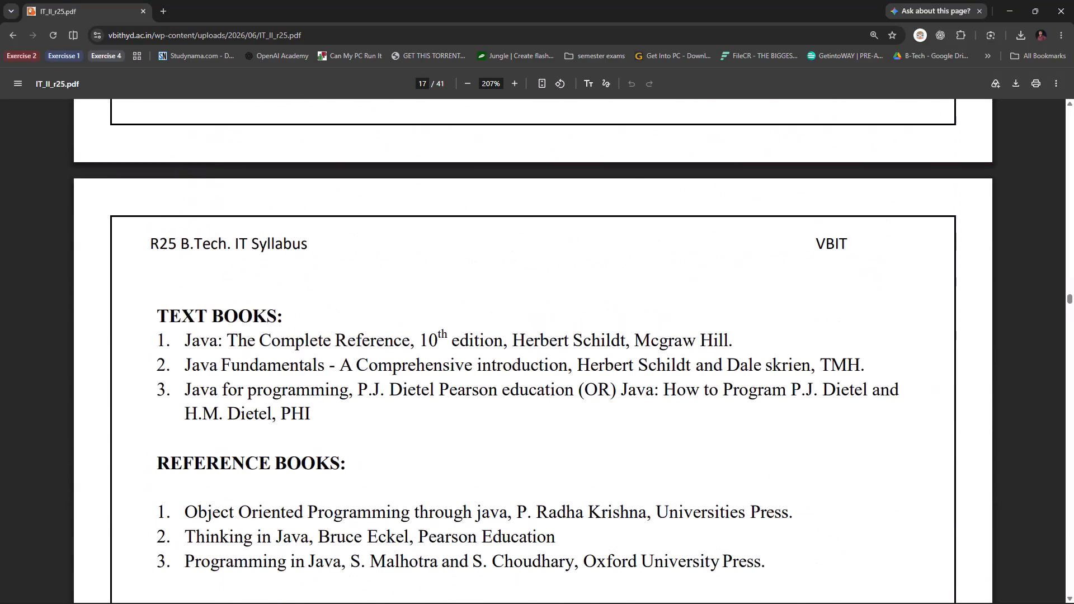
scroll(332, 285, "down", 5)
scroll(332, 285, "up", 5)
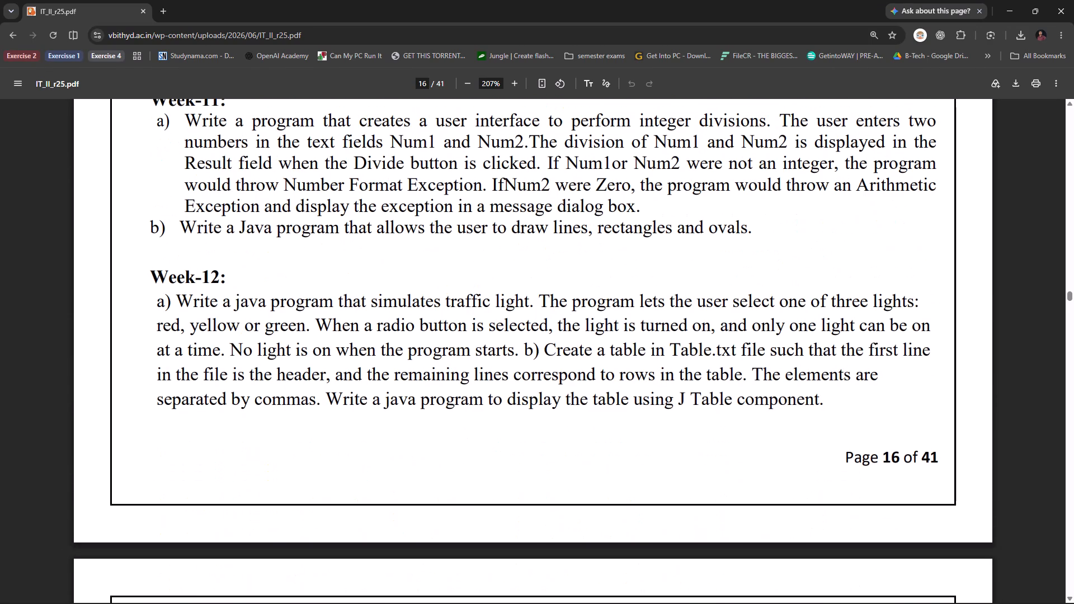
Switch to Word and close the DBMS-1229-LAB-PRA.docx lab document.
key("alt+Tab")
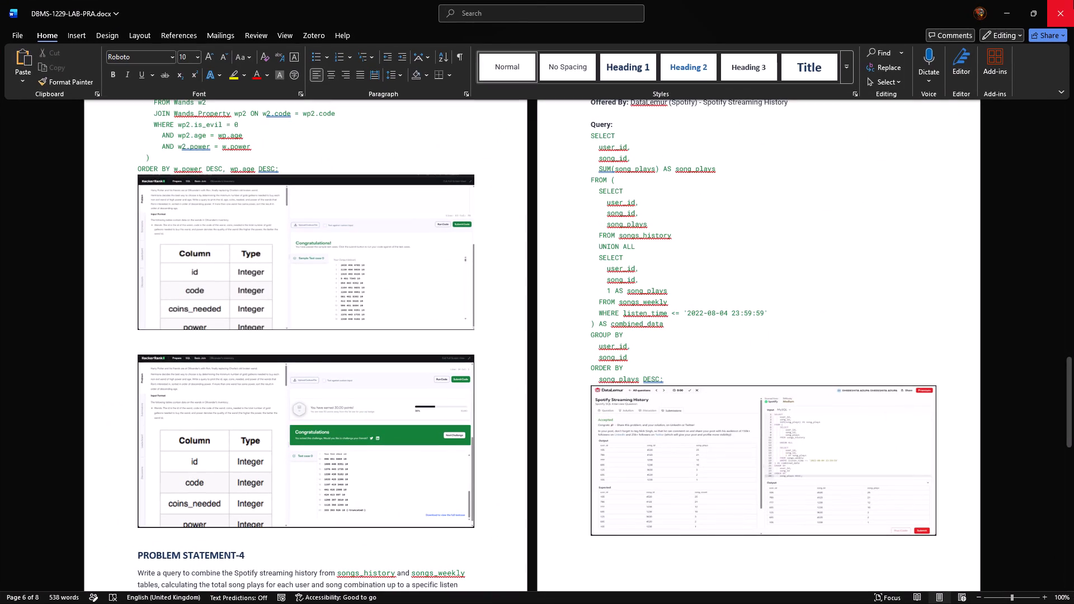
left_click(1063, 8)
left_click(701, 377)
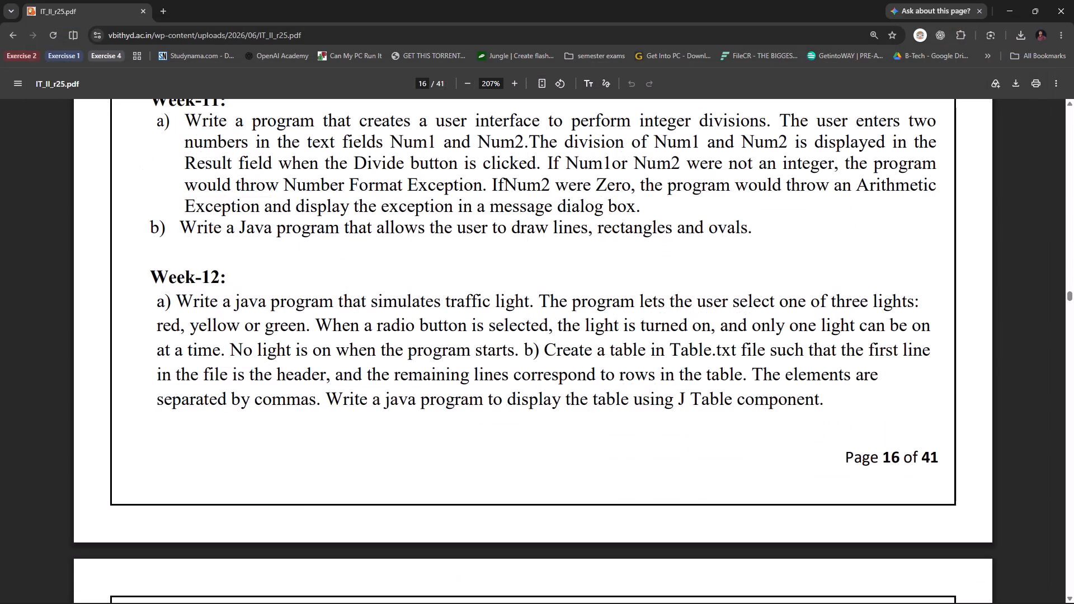
Switch to the Comet browser, close its blank New Tab page, and return to the IT syllabus PDF in Chrome.
key("alt+Tab")
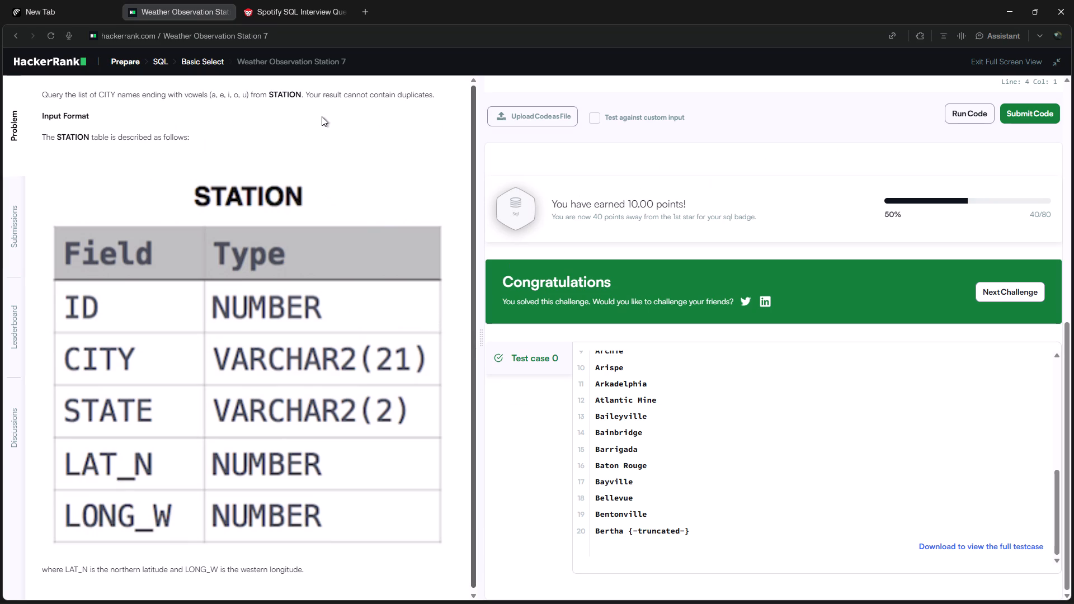
left_click(125, 0)
left_click(74, 0)
key("ctrl+w")
key("alt+Tab")
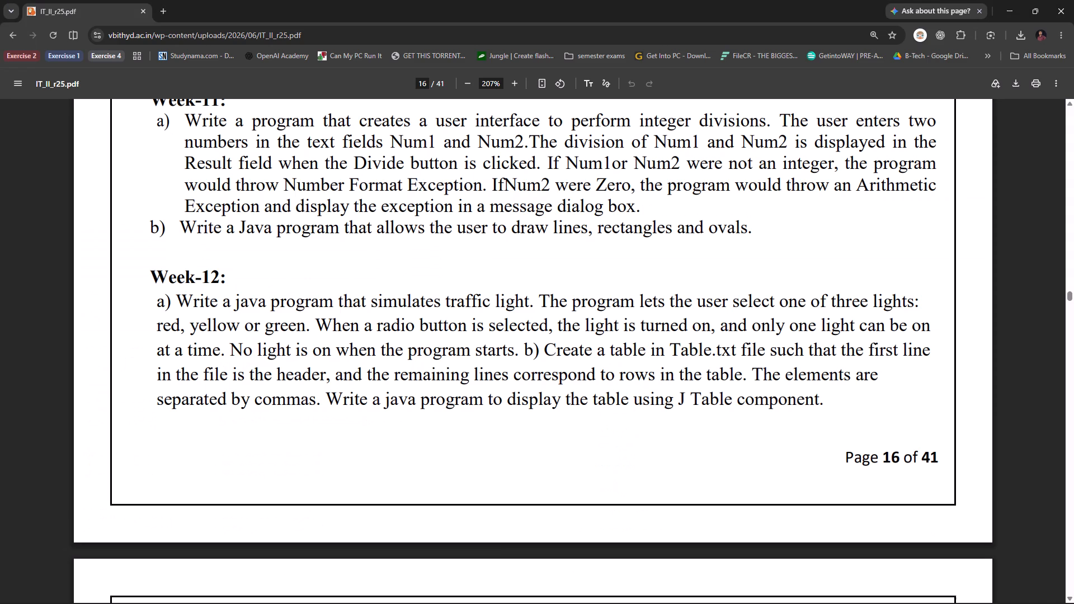
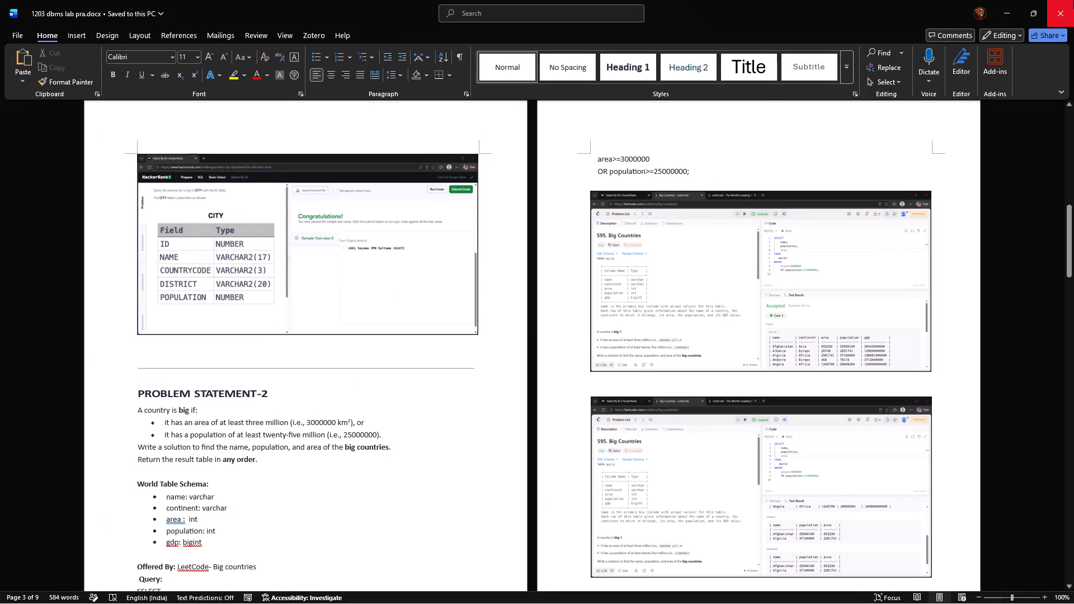
Close the 1203 dbms lab pra.docx document in Word.
left_click(1050, 13)
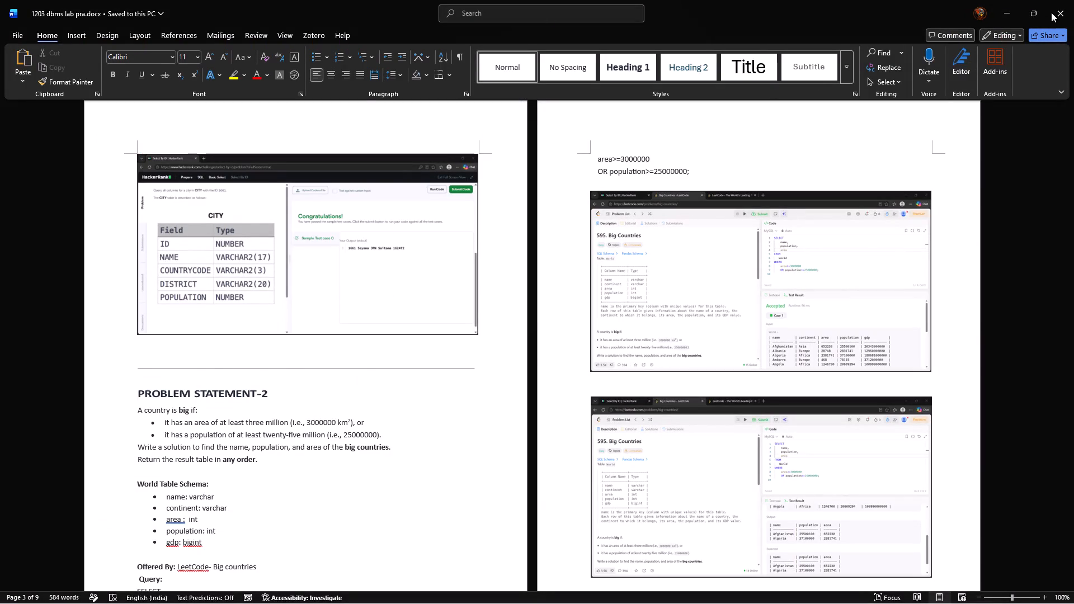
left_click(1051, 12)
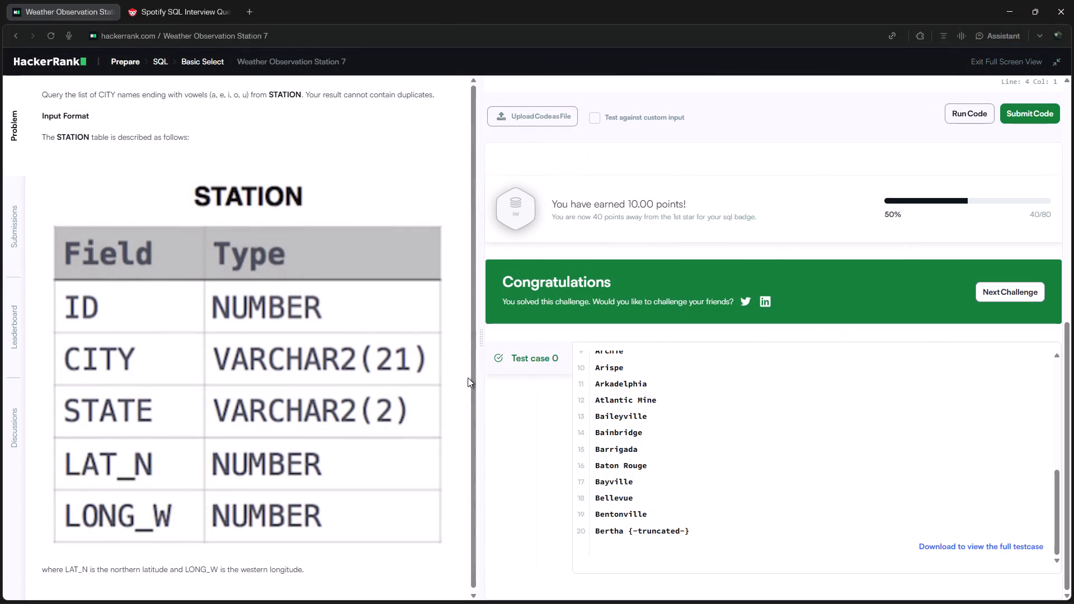
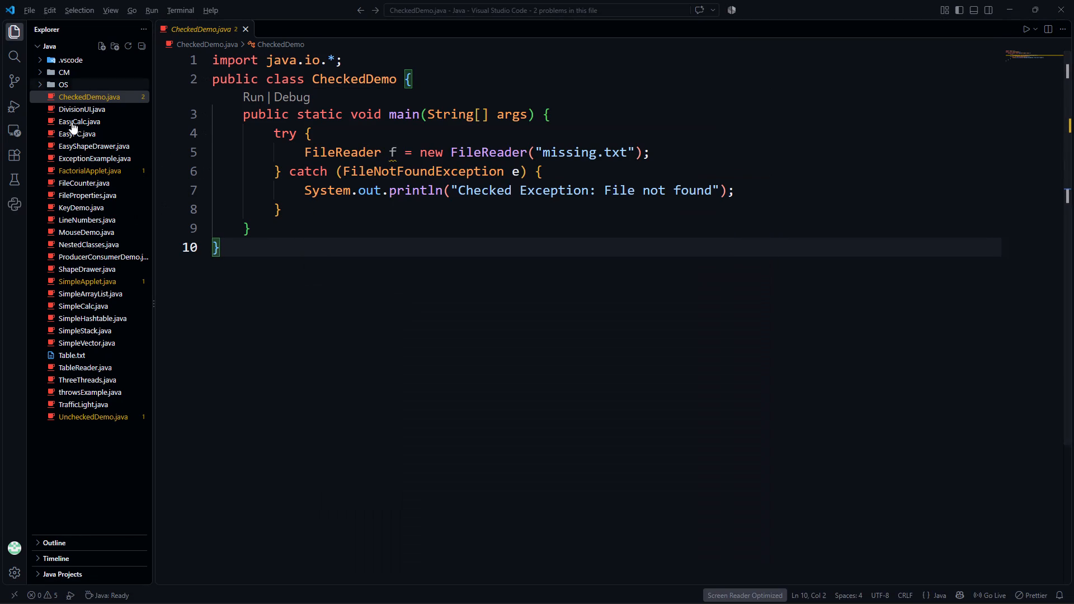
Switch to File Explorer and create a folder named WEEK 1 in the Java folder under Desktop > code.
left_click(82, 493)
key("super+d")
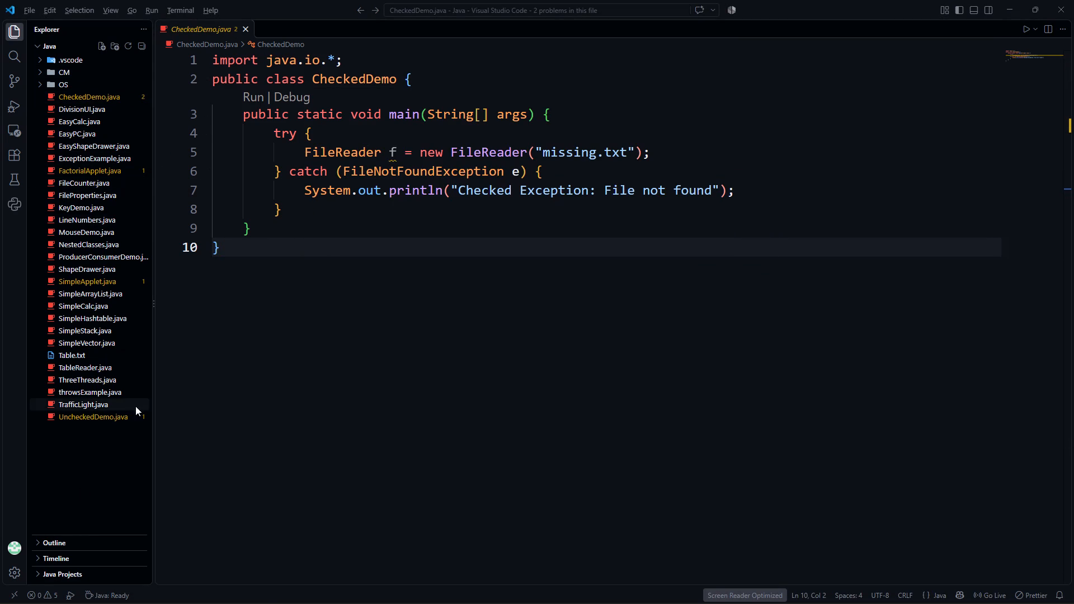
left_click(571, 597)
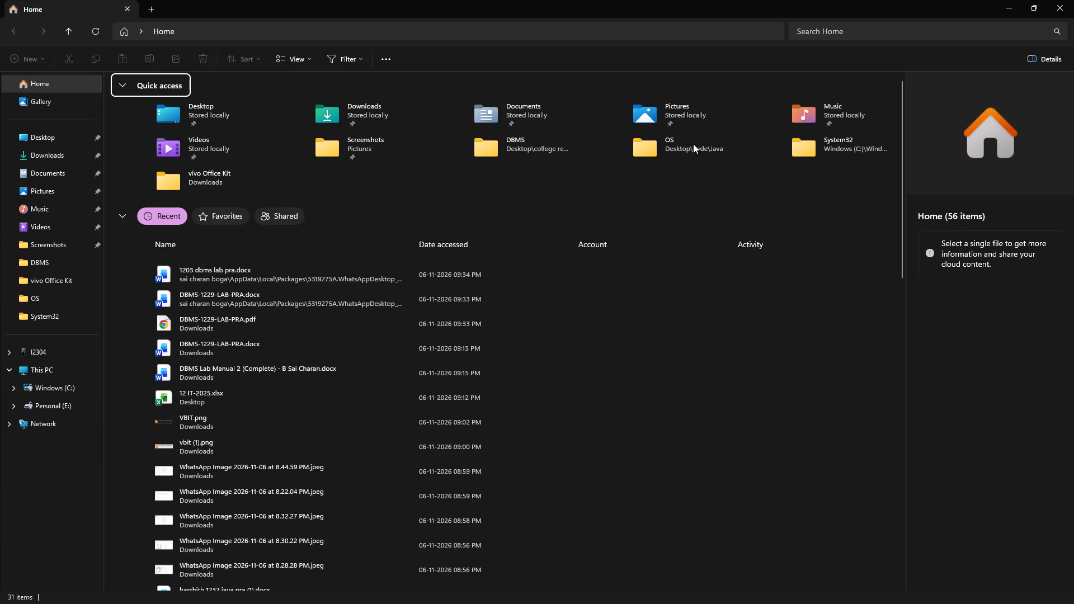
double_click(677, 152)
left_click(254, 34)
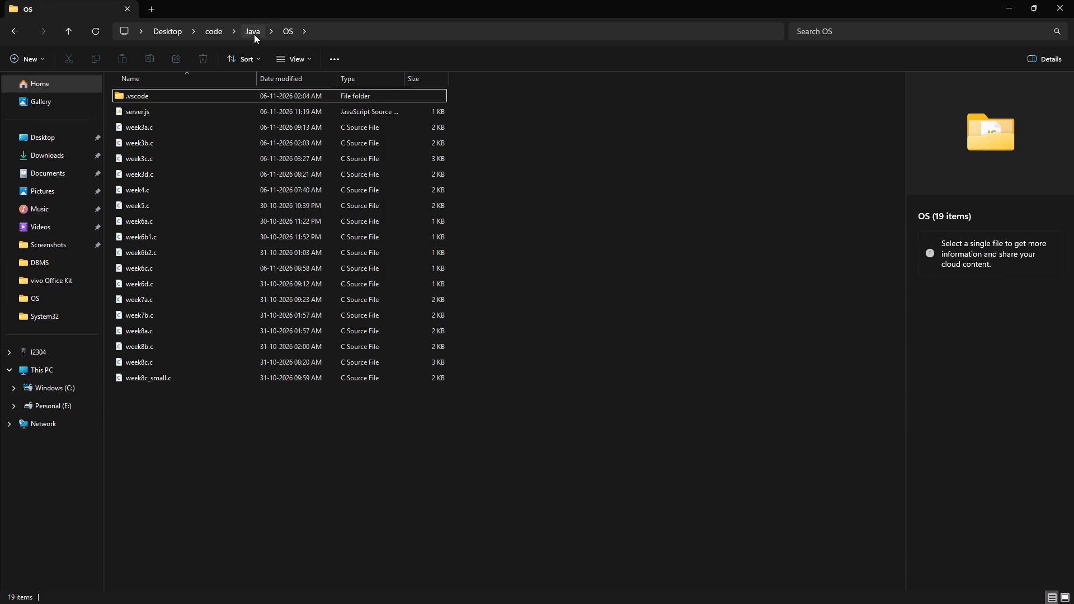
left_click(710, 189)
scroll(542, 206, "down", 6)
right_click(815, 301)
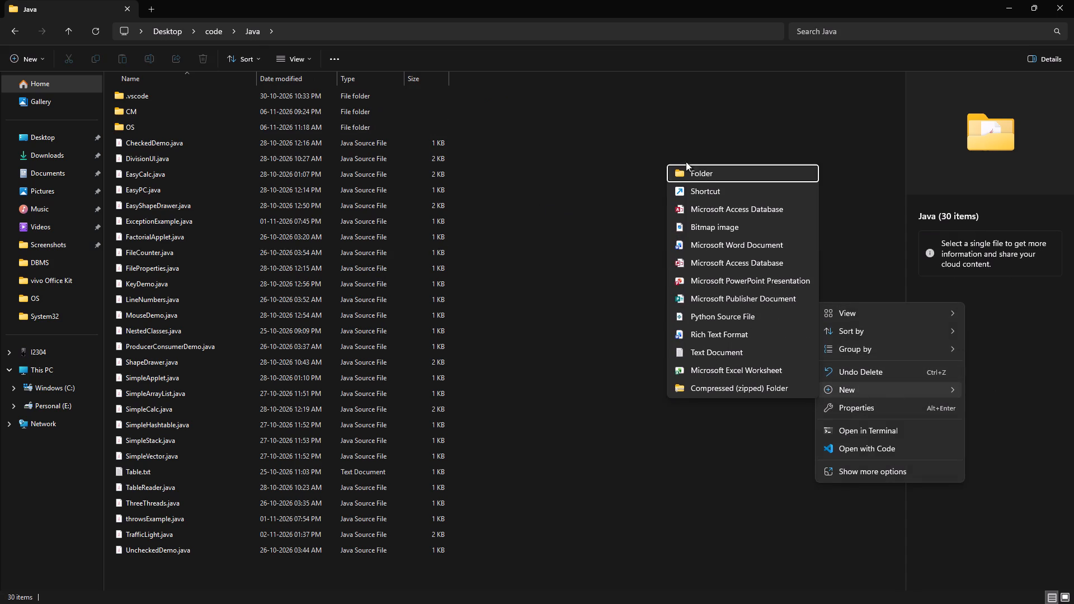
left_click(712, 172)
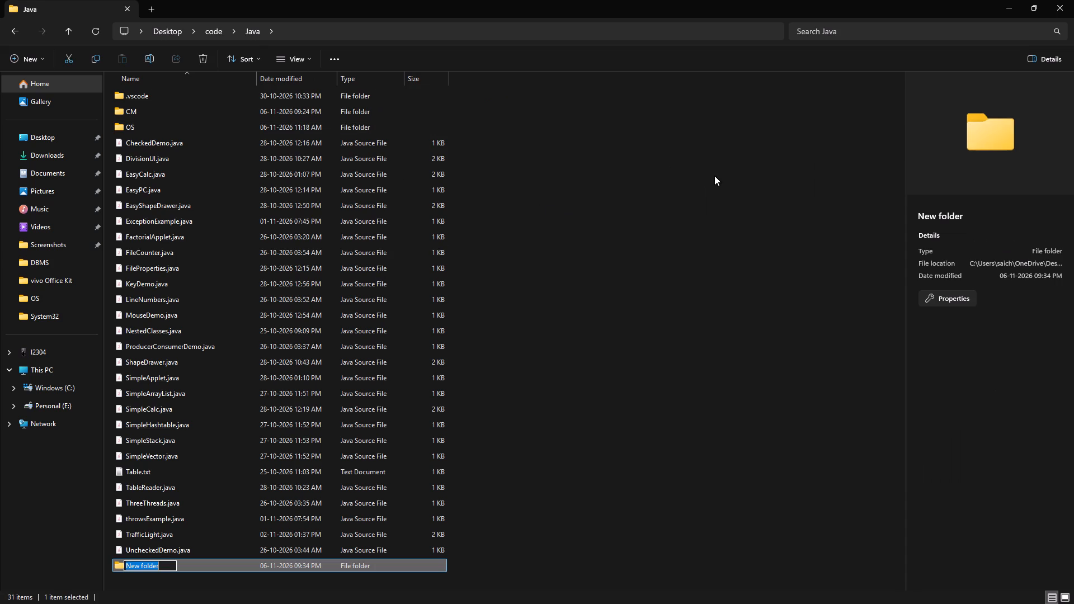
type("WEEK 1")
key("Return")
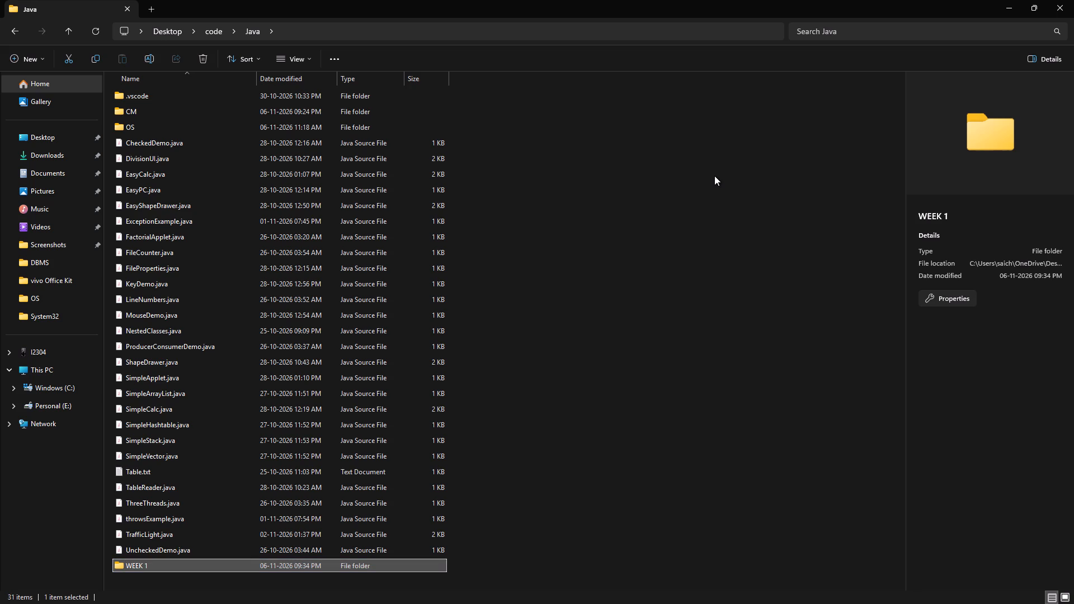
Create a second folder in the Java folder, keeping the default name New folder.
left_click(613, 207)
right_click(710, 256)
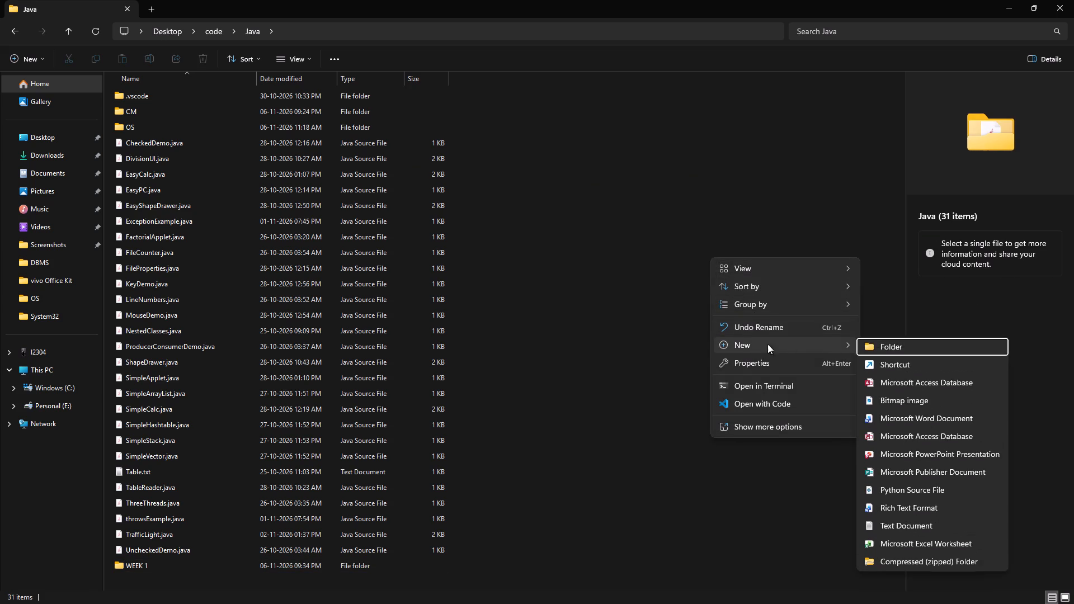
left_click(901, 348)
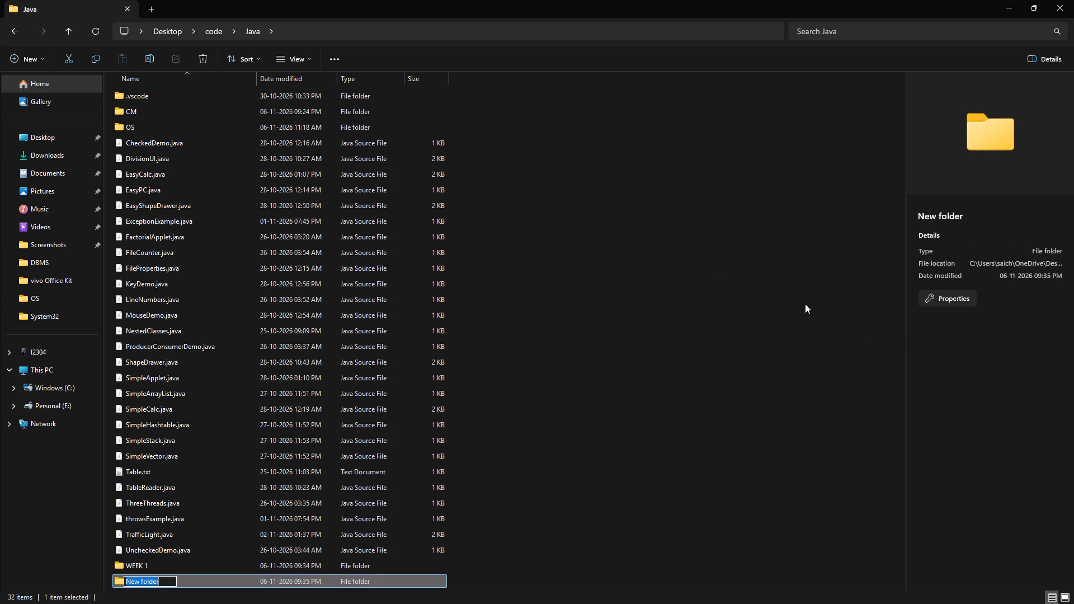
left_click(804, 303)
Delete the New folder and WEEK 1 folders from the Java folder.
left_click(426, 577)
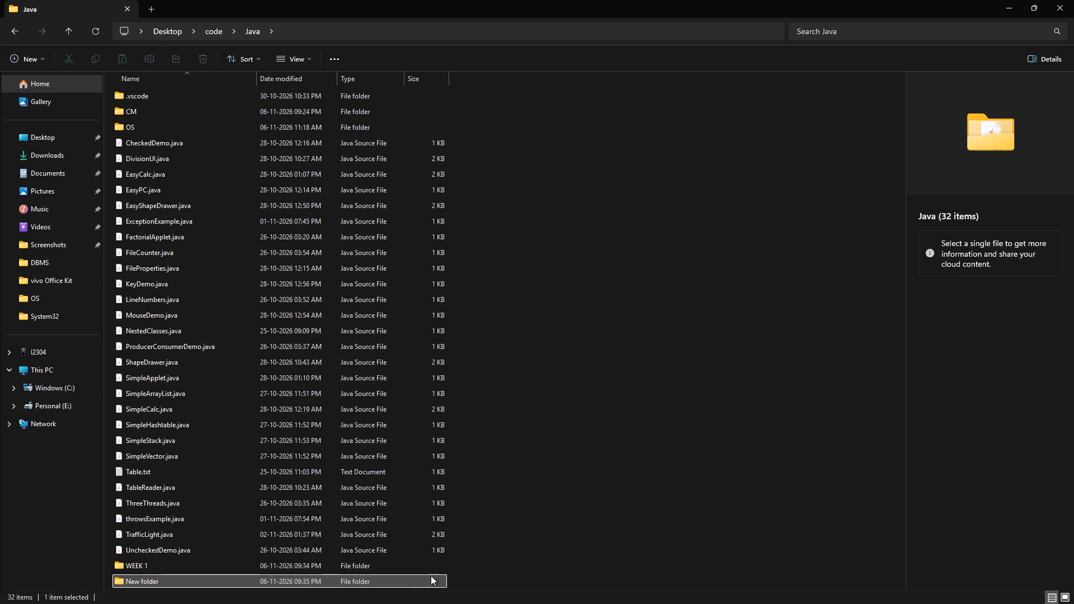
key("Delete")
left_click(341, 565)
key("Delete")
Open the Recycle Bin from the desktop and empty it permanently.
key("super+d")
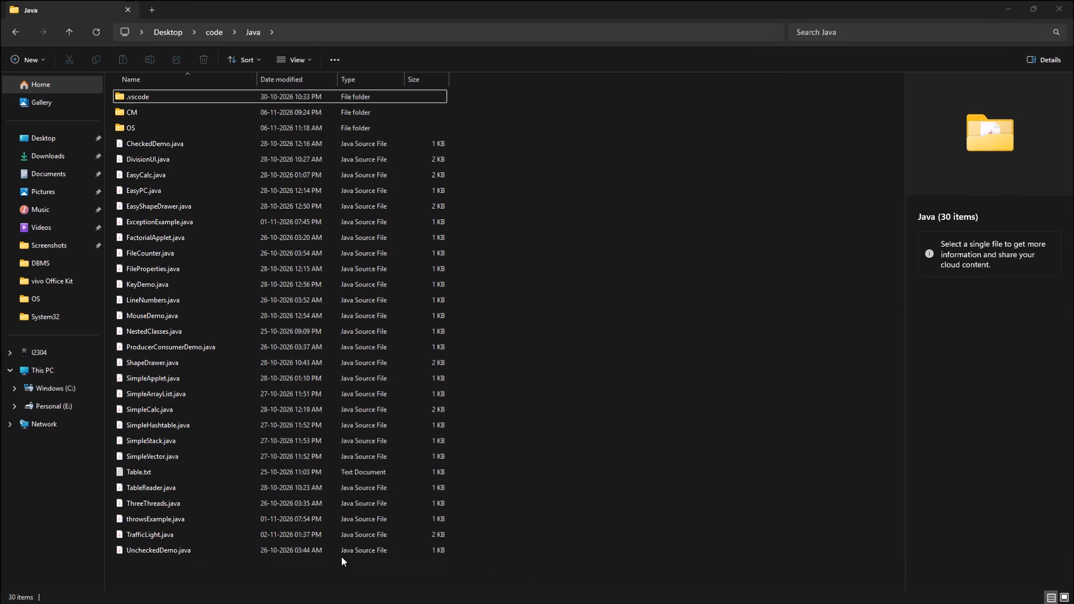
left_click(8, 0)
double_click(10, 8)
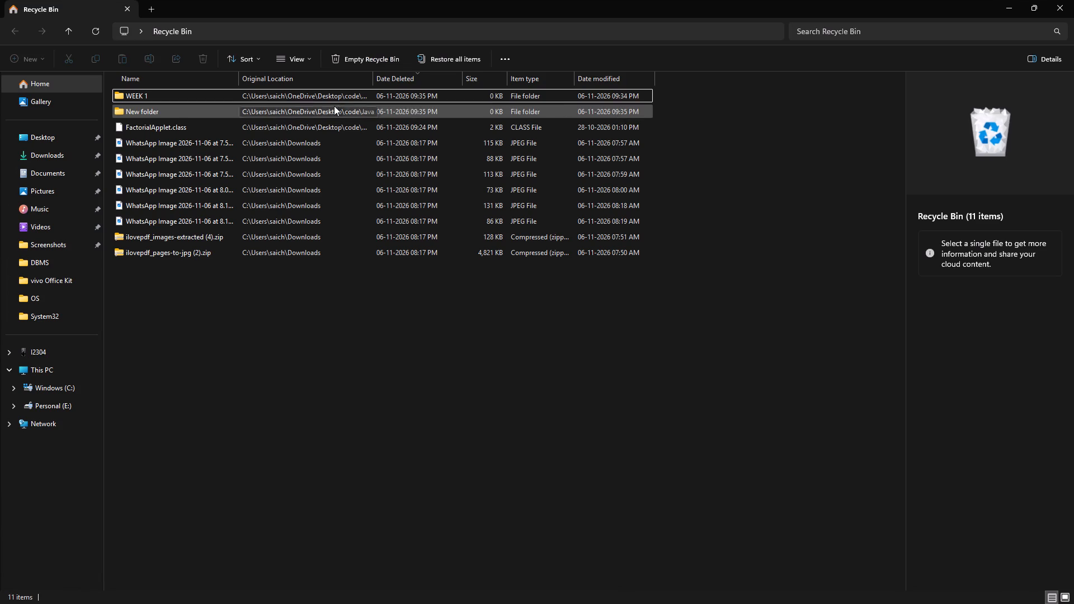
left_click(343, 54)
left_click(578, 321)
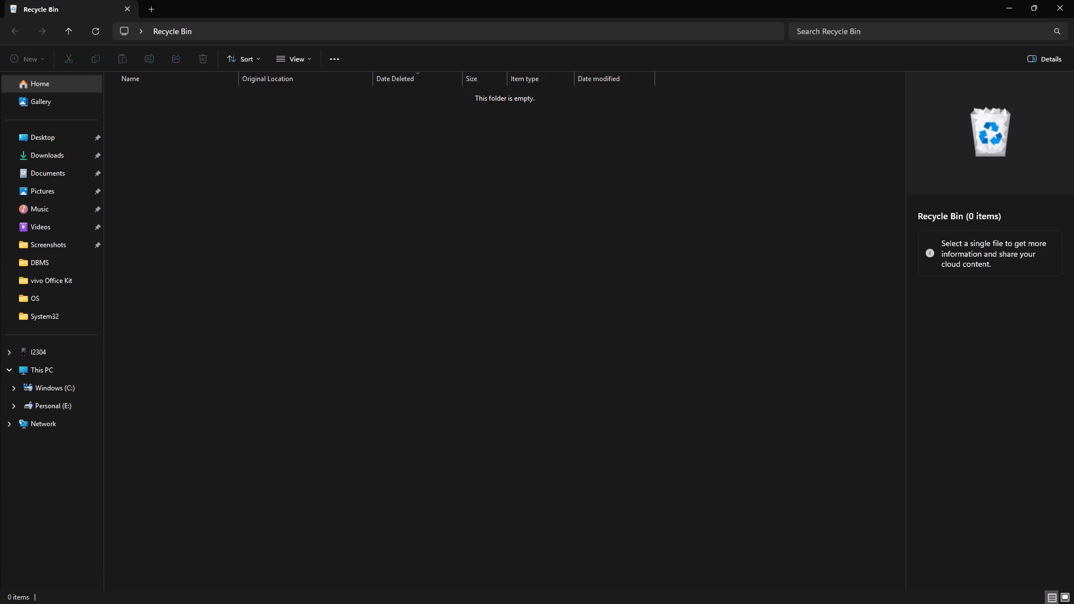
Check the Downloads folder and close both open File Explorer windows.
left_click(46, 156)
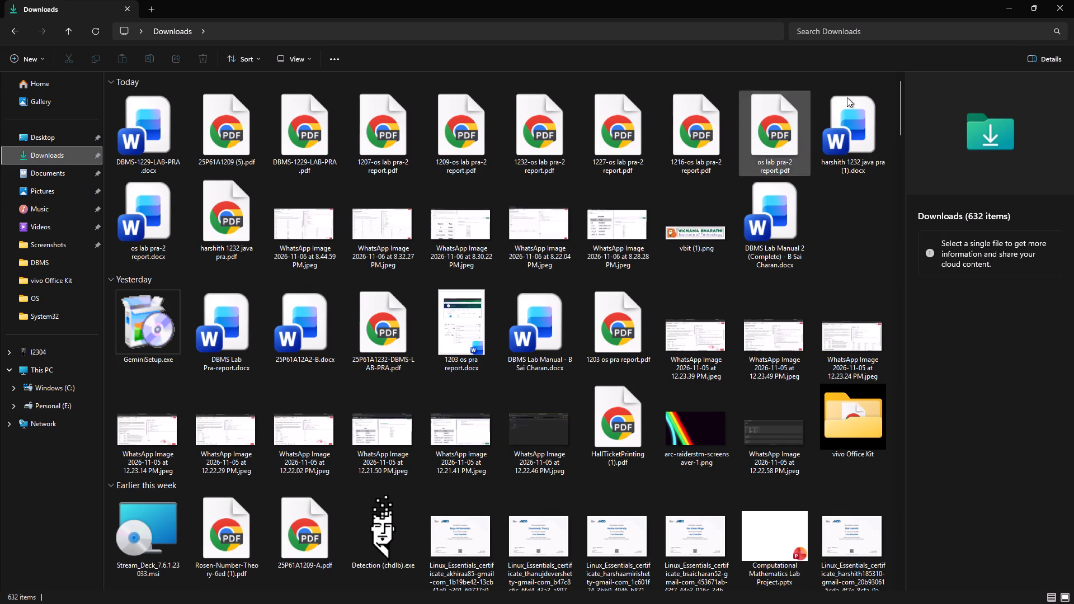
left_click_drag(1051, 6, 1044, 8)
left_click(1051, 11)
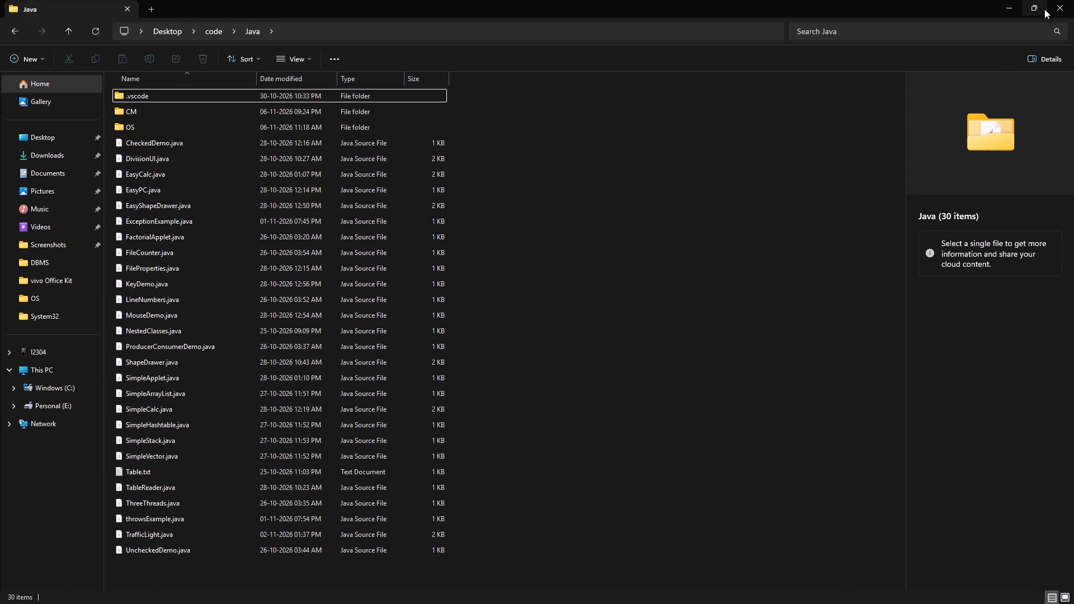
left_click(1056, 11)
Switch to the IT_II_r25.pdf syllabus in Chrome and review the Java lab programs from Week-12 back to Week-1.
scroll(241, 252, "up", 6)
key("alt+Tab")
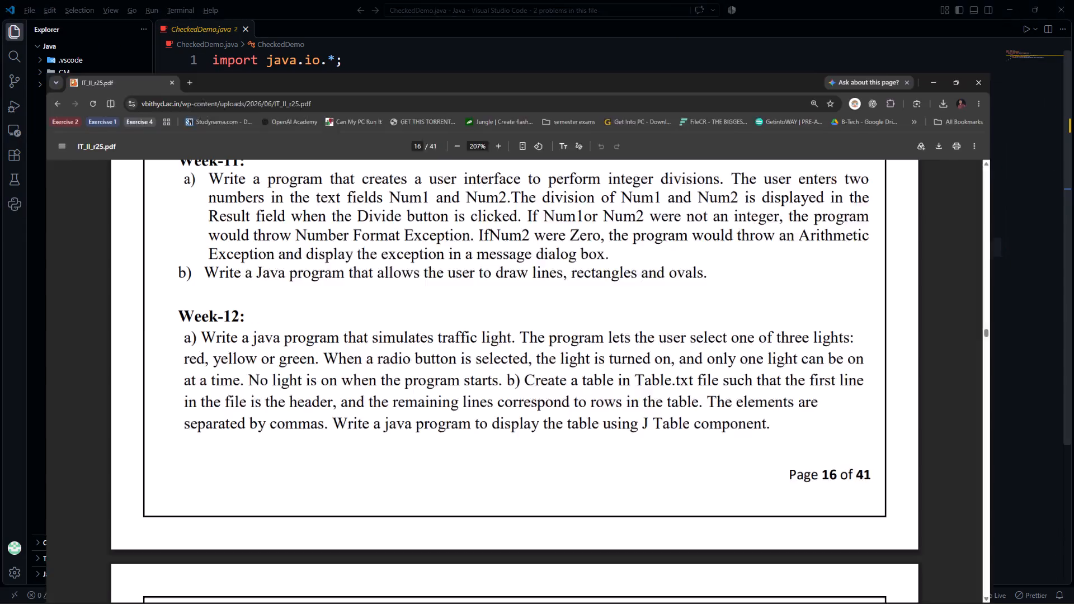
scroll(689, 375, "down", 3)
scroll(687, 376, "up", 4)
scroll(553, 380, "down", 3)
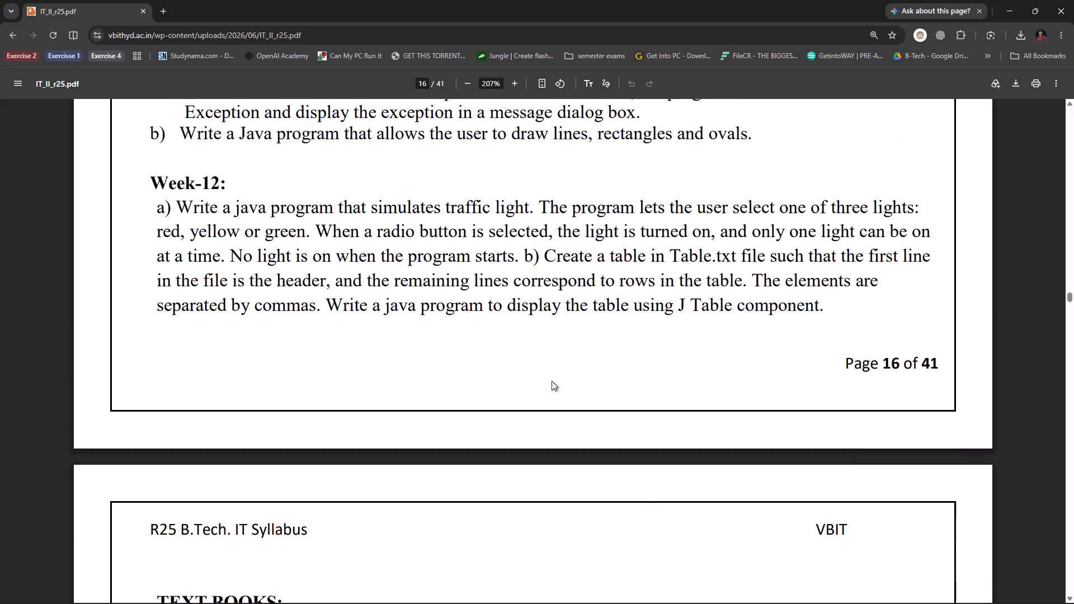
scroll(552, 381, "up", 2)
scroll(526, 381, "up", 20)
scroll(526, 381, "up", 4)
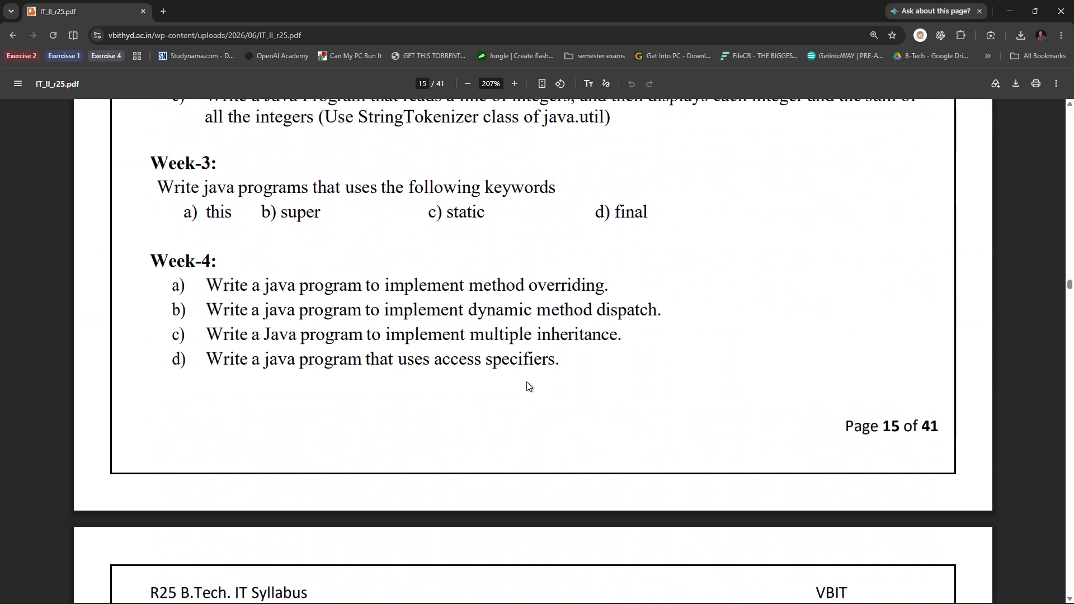
scroll(526, 381, "up", 6)
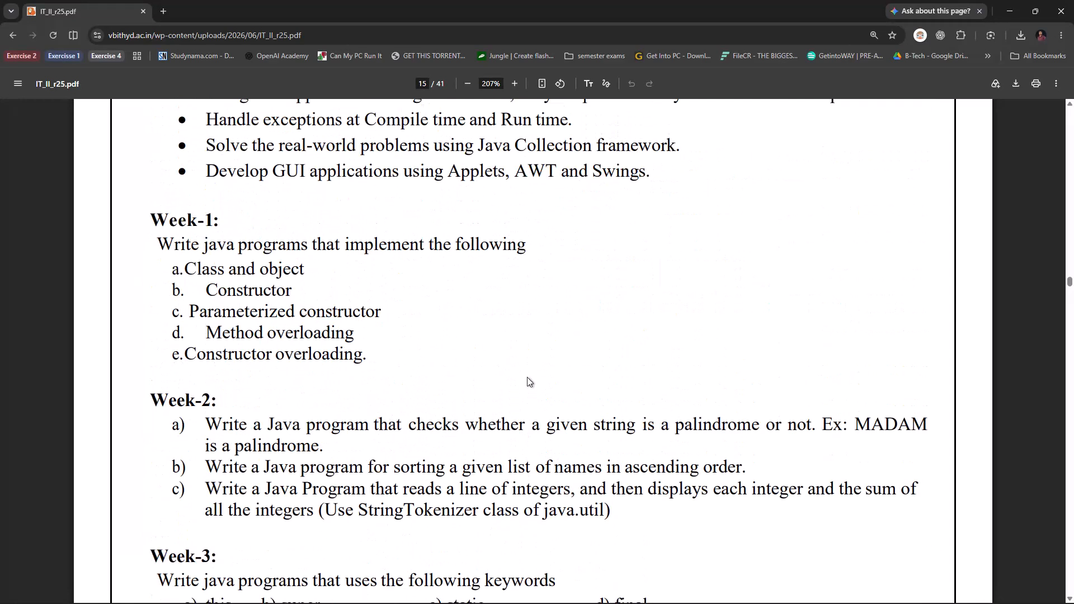
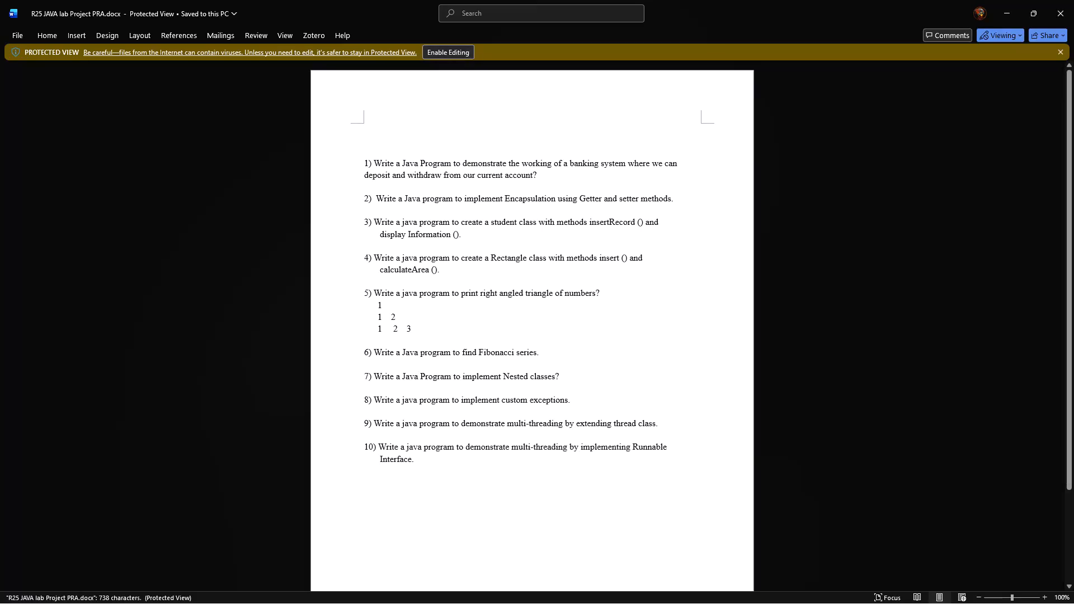
In the R25 JAVA lab Project PRA document, copy the text of question 9 on multi-threading by extending thread class, without its number.
left_click(375, 423)
key("ctrl+shift+Right")
key("ctrl+shift+Right")
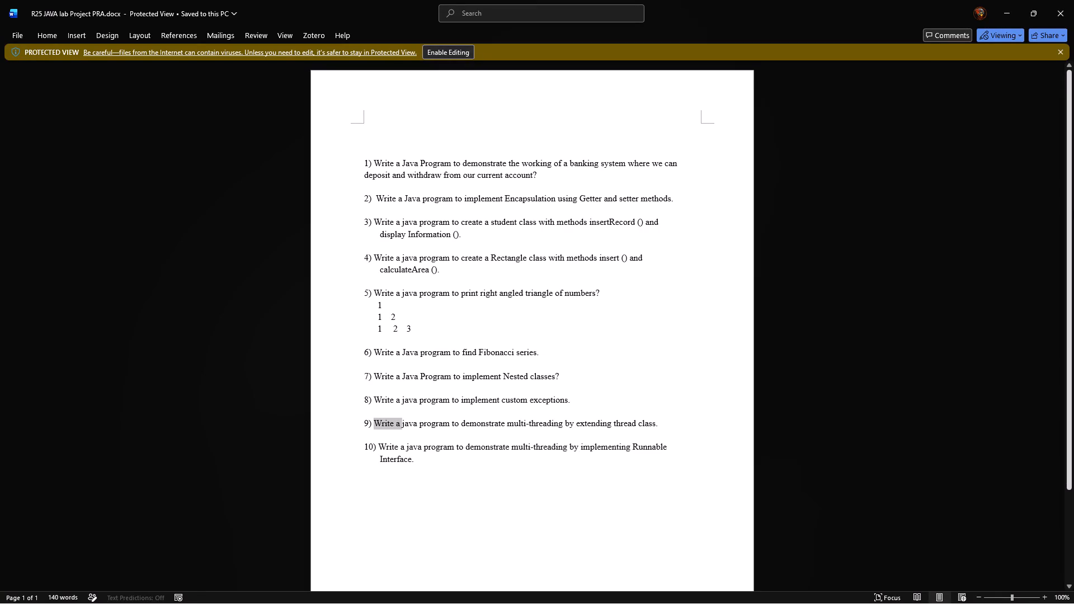
key("ctrl+shift+Right")
key("ctrl+shift+Right")
key("ctrl+shift+Right")
key("ctrl+shift+Right")
key("ctrl+shift+Right")
key("ctrl+shift+Right")
key("ctrl+shift+Right")
key("ctrl+shift+Right")
key("ctrl+shift+Right")
key("ctrl+shift+Right")
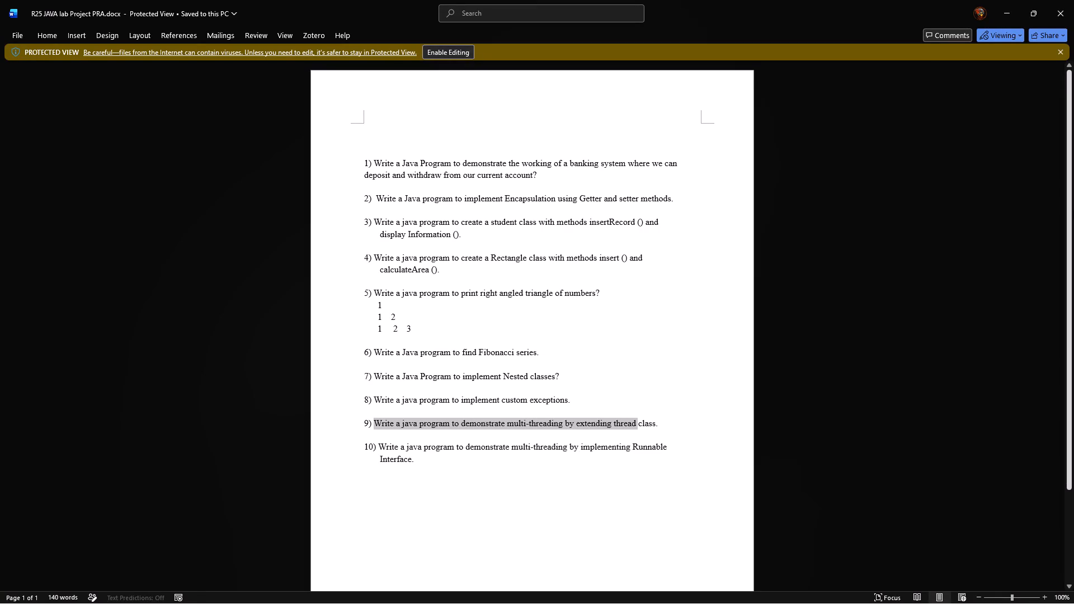
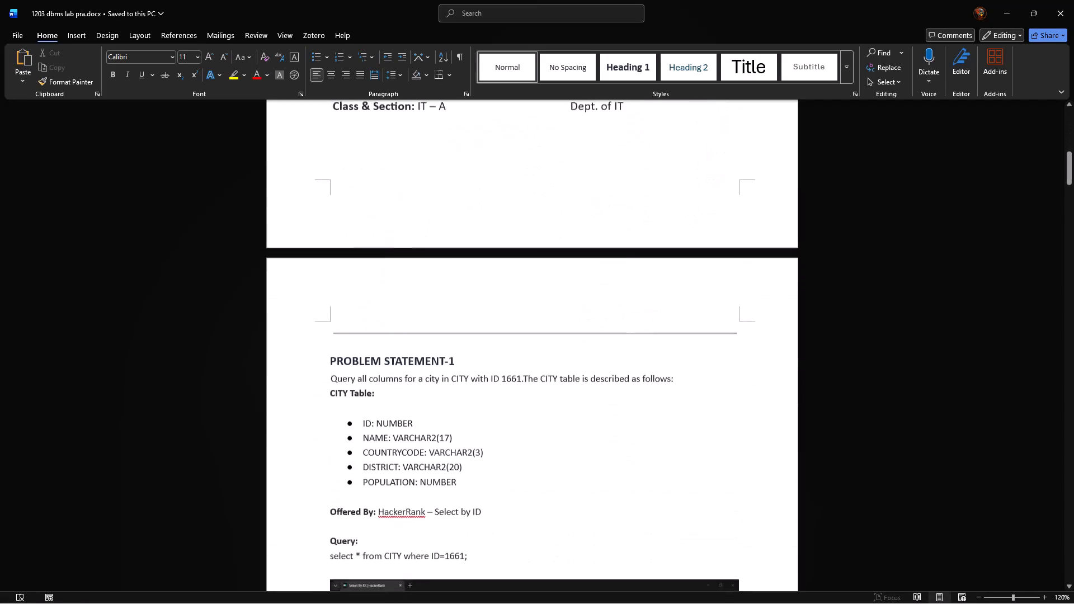
Review Problem Statements 1 and 2 in the DBMS lab document, checking their descriptions, queries and the HackerRank and LeetCode screenshots.
scroll(509, 311, "up", 4)
scroll(509, 311, "down", 18)
scroll(509, 311, "up", 3)
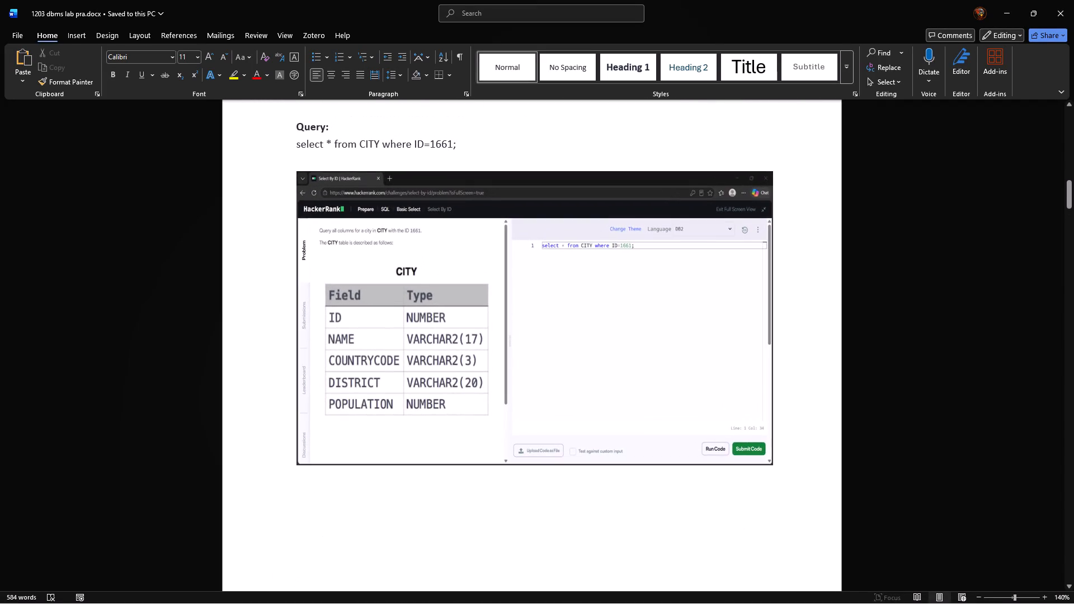
scroll(509, 311, "down", 19)
scroll(509, 311, "down", 7)
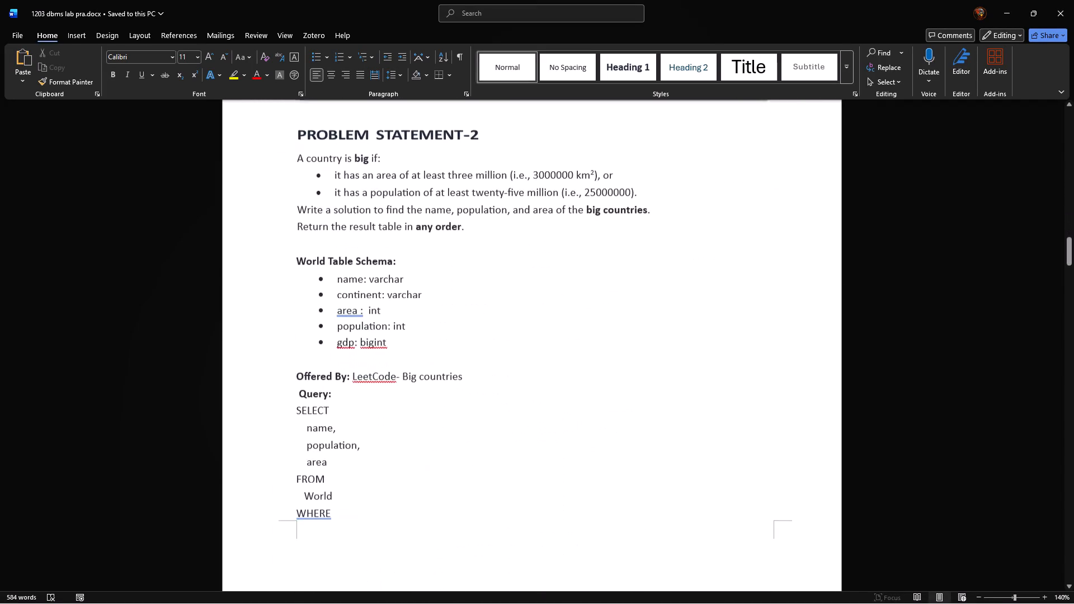
scroll(509, 311, "down", 18)
scroll(509, 311, "up", 2, "ctrl")
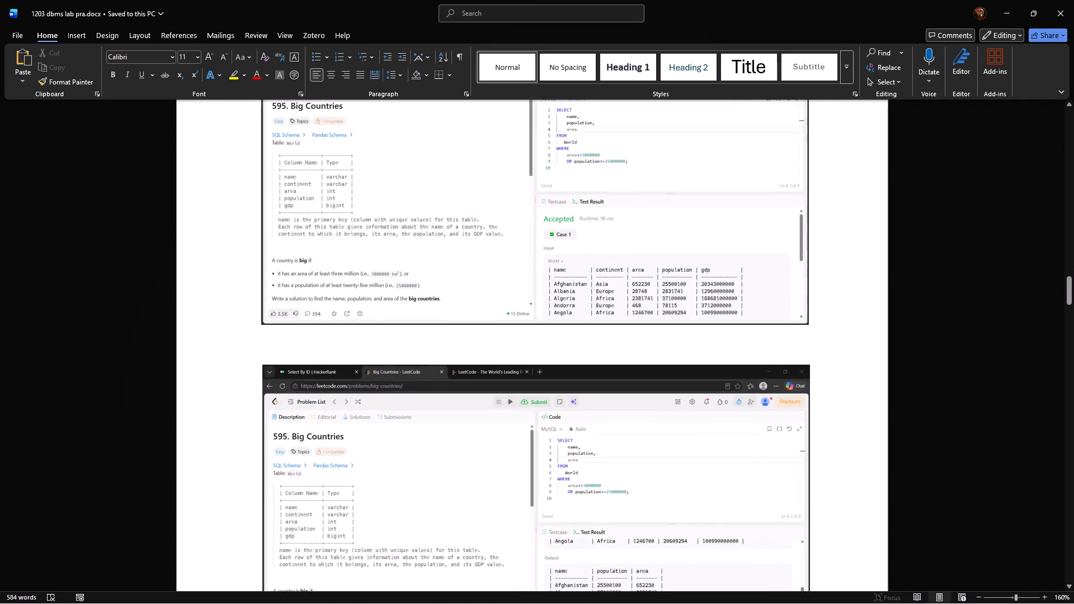
scroll(509, 311, "up", 4)
scroll(509, 311, "down", 6)
scroll(509, 311, "up", 2)
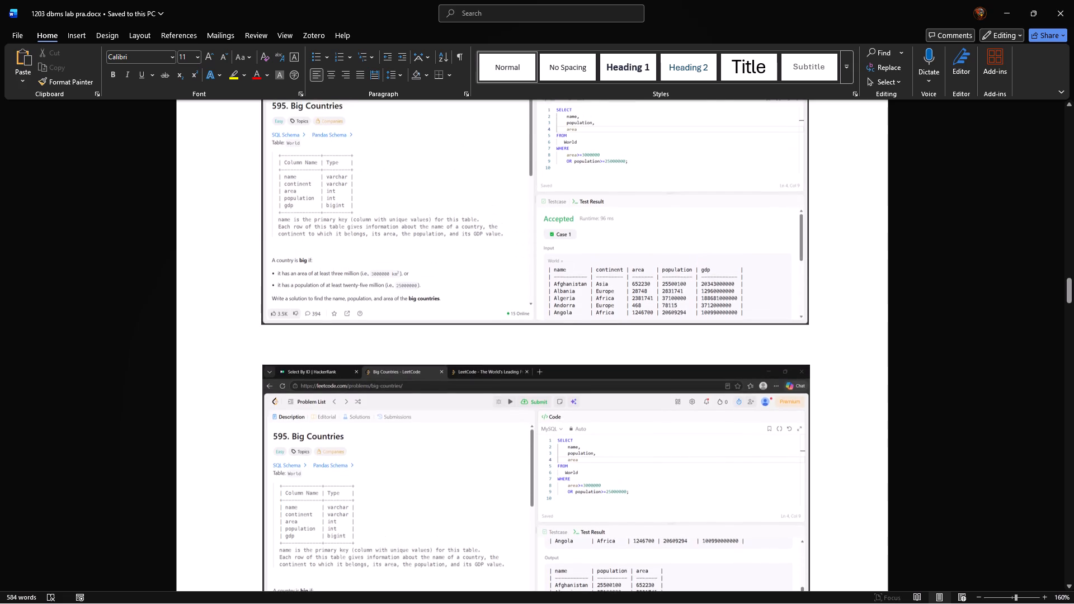
scroll(509, 311, "up", 4)
scroll(509, 311, "up", 2, "ctrl")
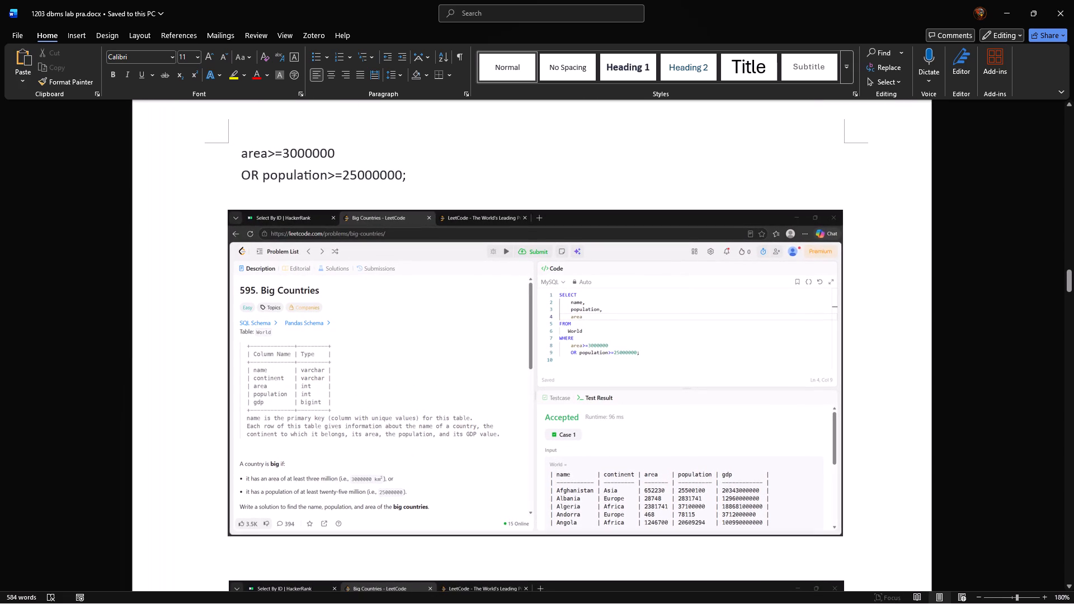
Review Problem Statements 3 and 4 in the DBMS lab document, including the Top Competitors and Tree Node queries and result screenshots.
scroll(509, 311, "down", 18)
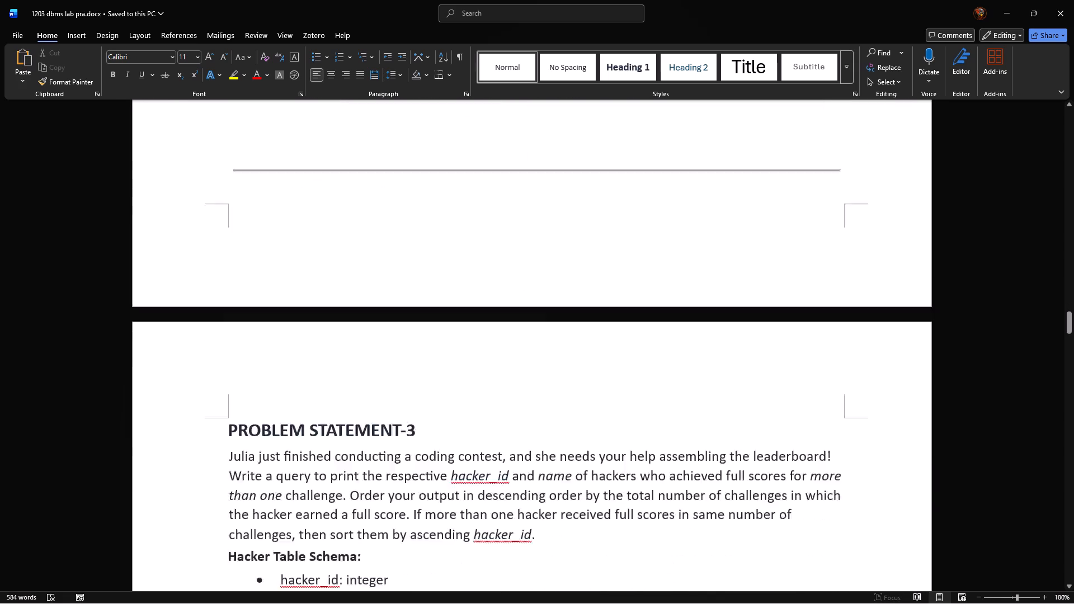
scroll(509, 311, "down", 10)
scroll(509, 311, "down", 20)
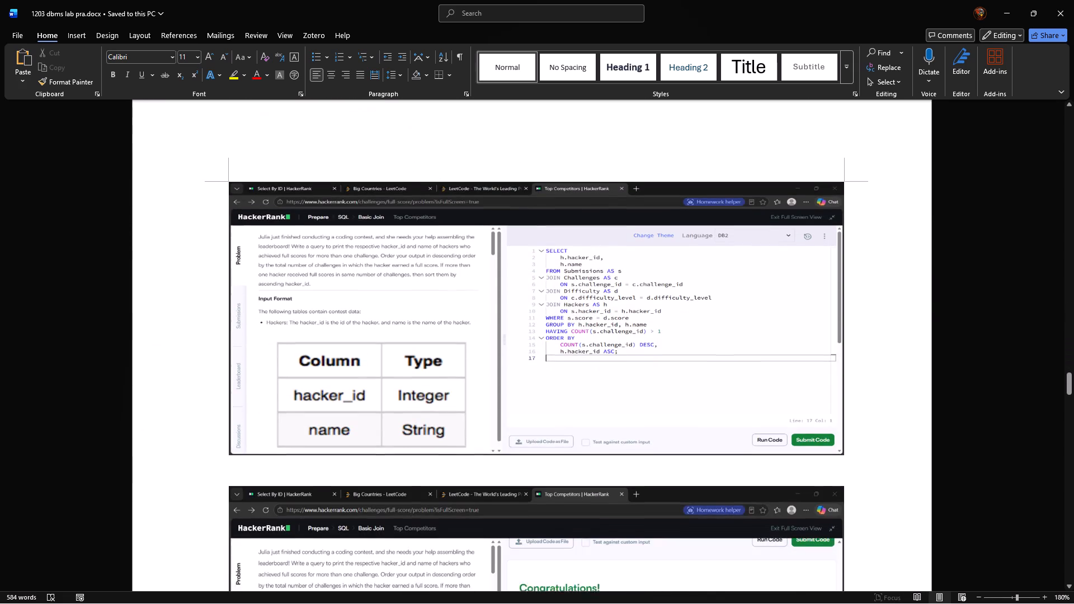
scroll(509, 311, "down", 14)
scroll(509, 311, "up", 6)
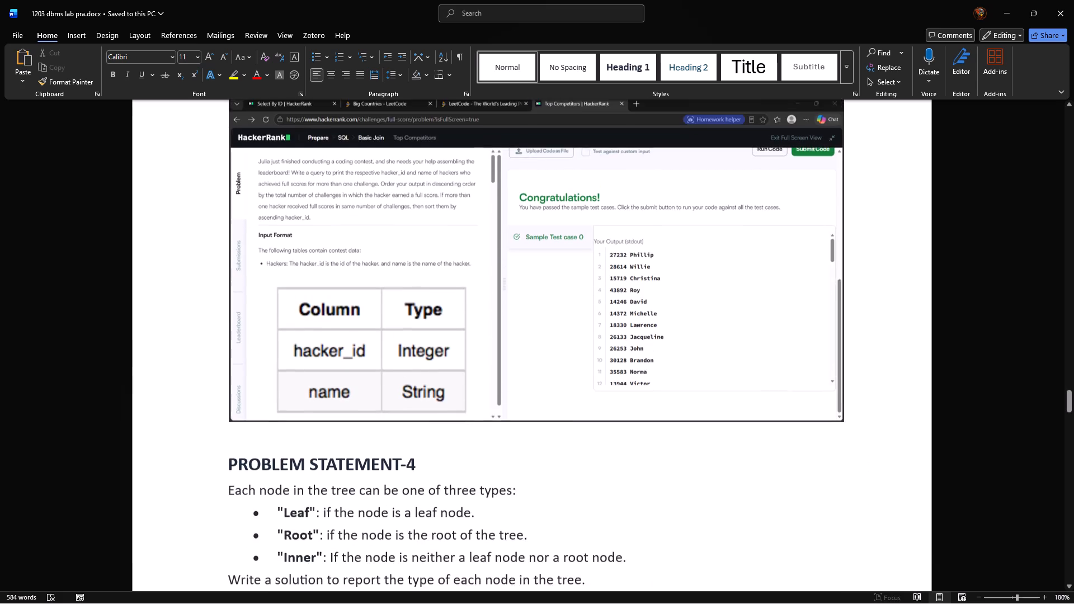
scroll(509, 311, "down", 20)
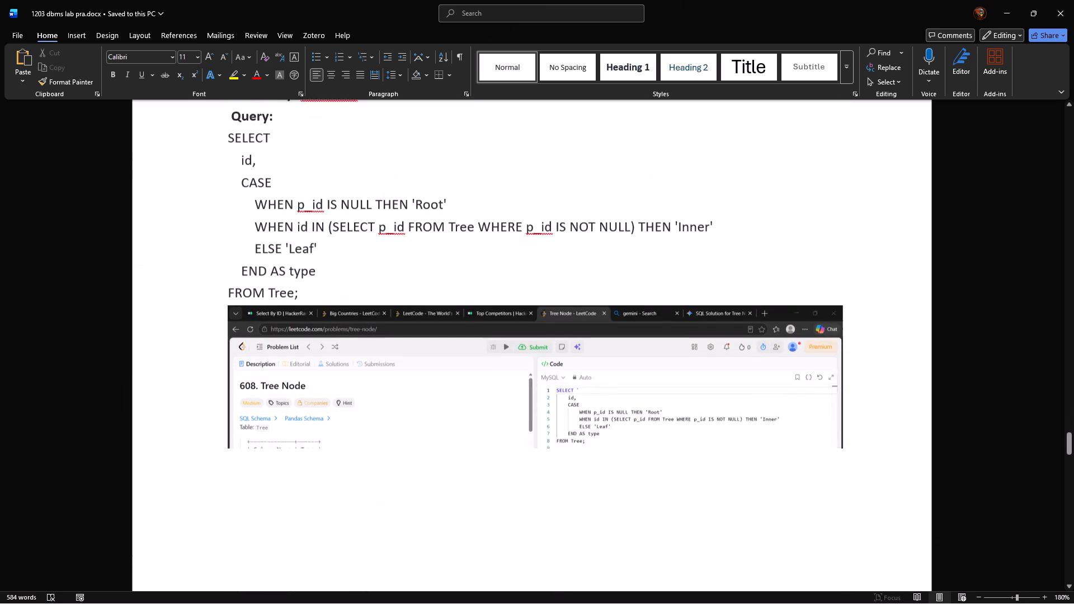
scroll(509, 311, "down", 10)
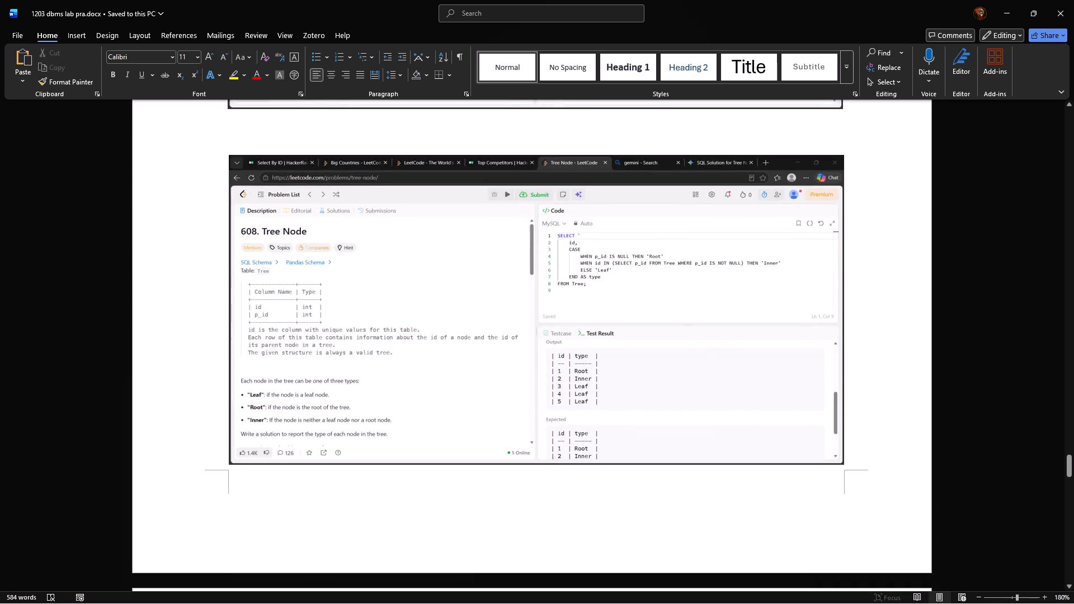
Examine the DataLemur Advertiser Status screenshots near the end of the DBMS lab document, checking the query and its output.
scroll(509, 311, "down", 7)
scroll(509, 311, "down", 20)
scroll(509, 311, "down", 8)
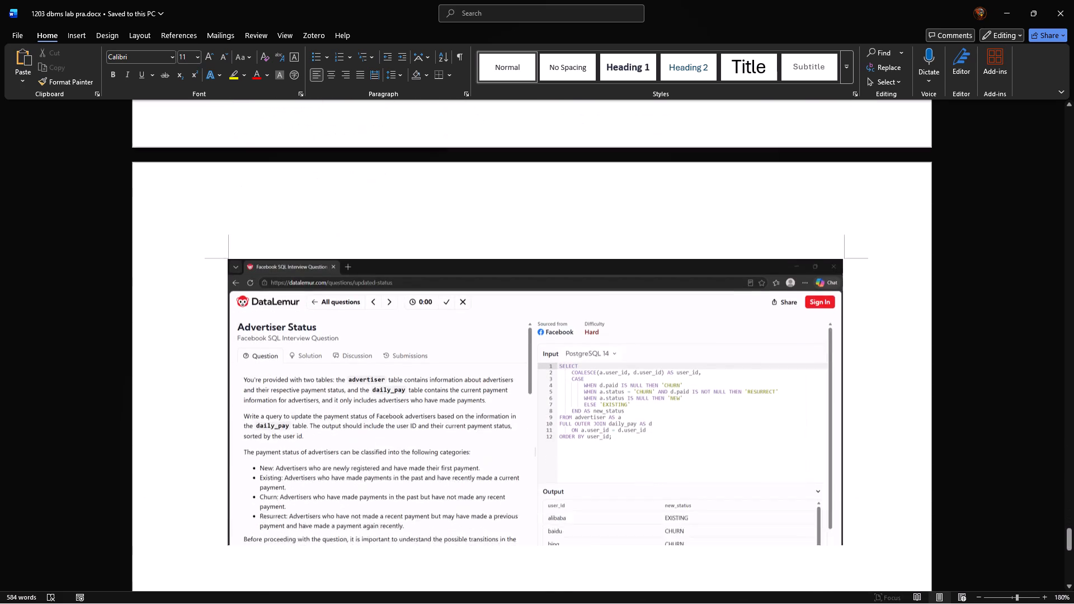
scroll(509, 311, "down", 2)
scroll(510, 311, "up", 4, "ctrl")
scroll(515, 309, "up", 4)
scroll(515, 309, "down", 9)
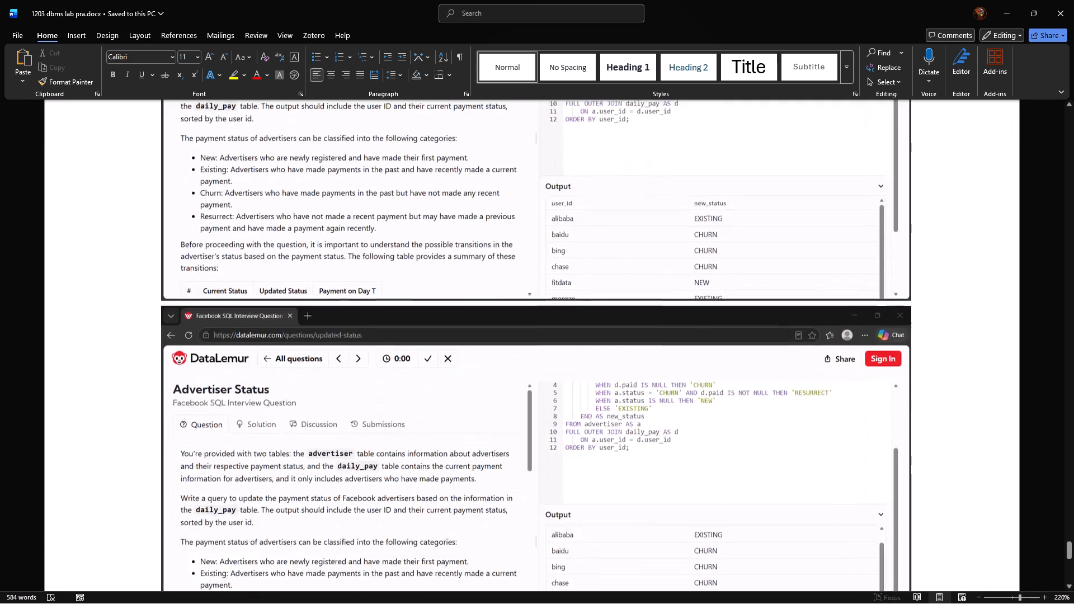
scroll(515, 309, "down", 3)
scroll(515, 309, "up", 4)
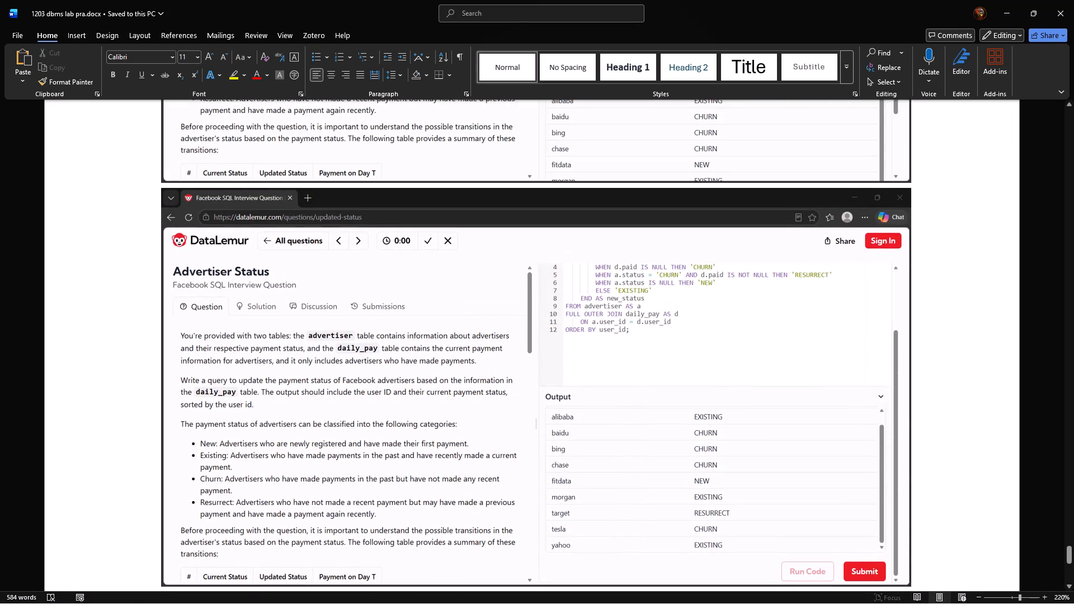
Switch to the R25 JAVA lab Project PRA document with the list of Java programs.
key("alt+Tab")
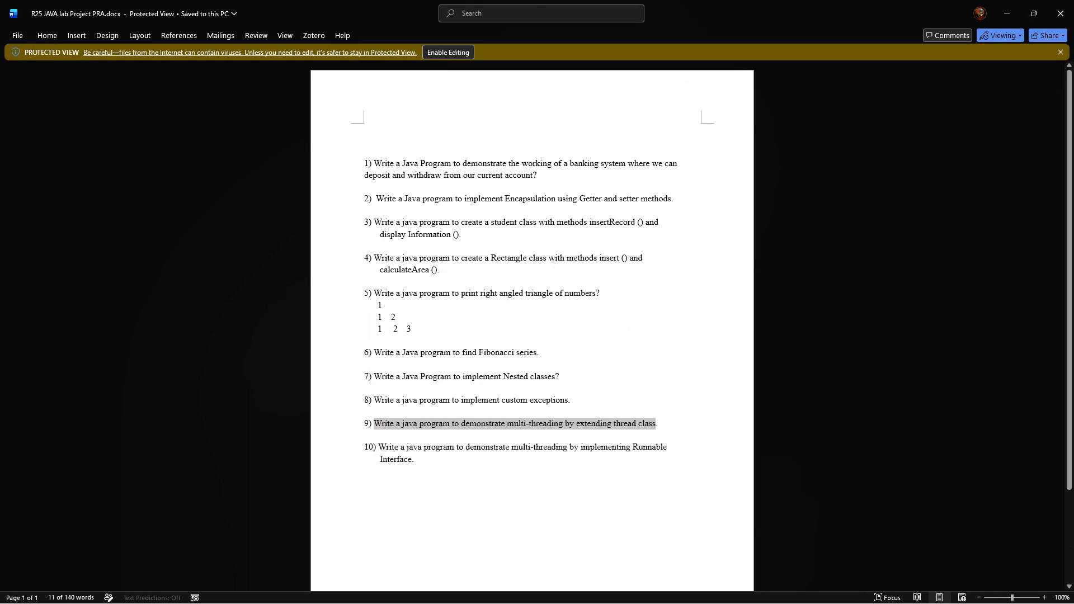
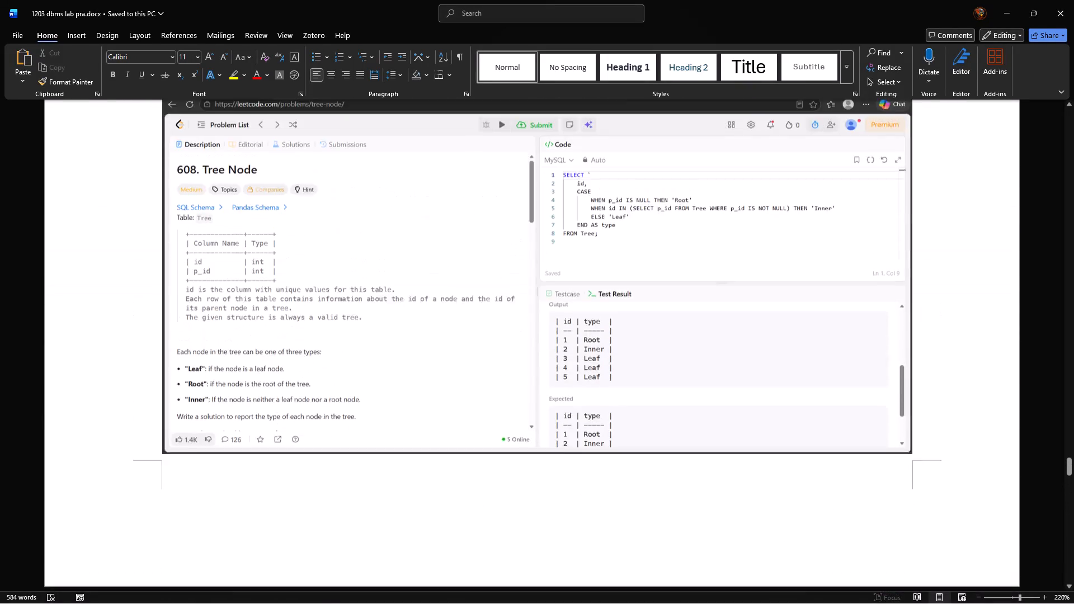
Look back through the DBMS lab document from the Tree Node screenshots to Problem Statement 2, checking queries and page layout.
scroll(436, 327, "up", 20)
scroll(436, 327, "up", 7)
key("alt+Tab")
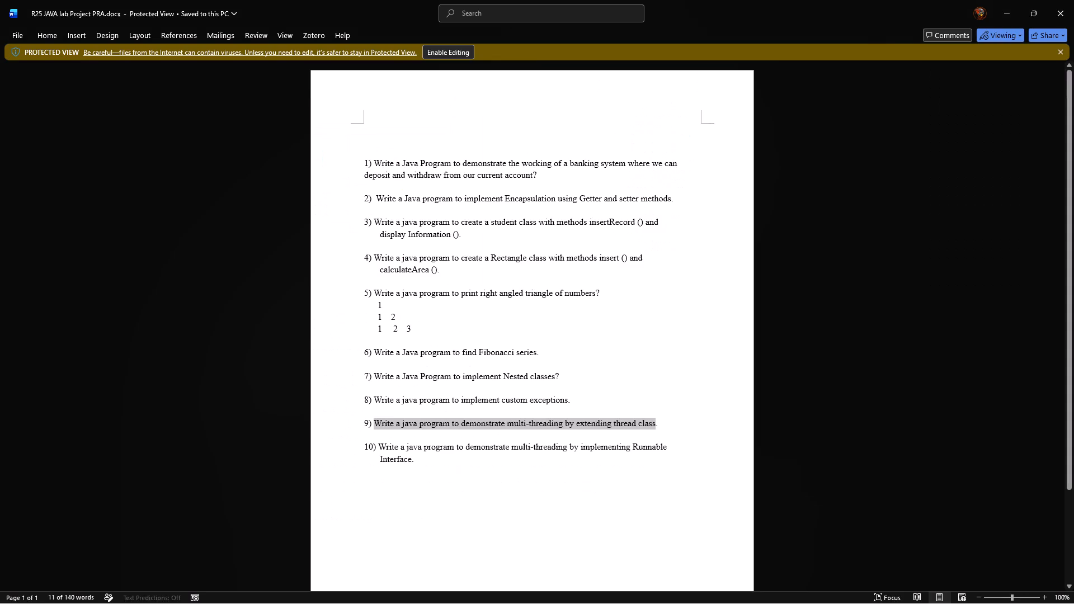
key("alt+Tab")
scroll(436, 327, "up", 7)
scroll(436, 327, "up", 14)
scroll(436, 327, "down", 7, "ctrl")
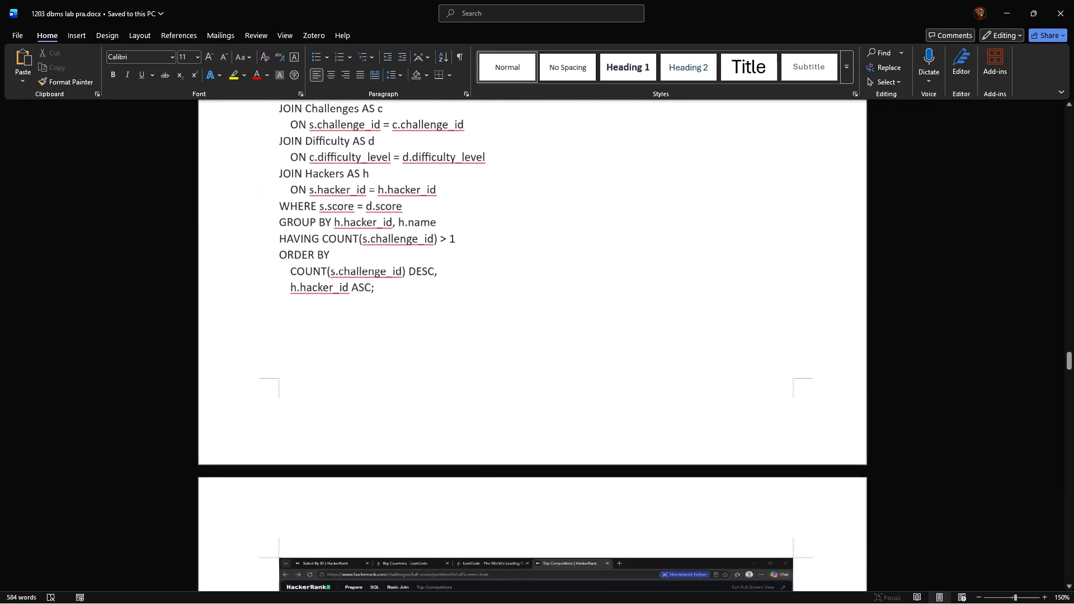
scroll(436, 327, "down", 8)
scroll(436, 327, "up", 20)
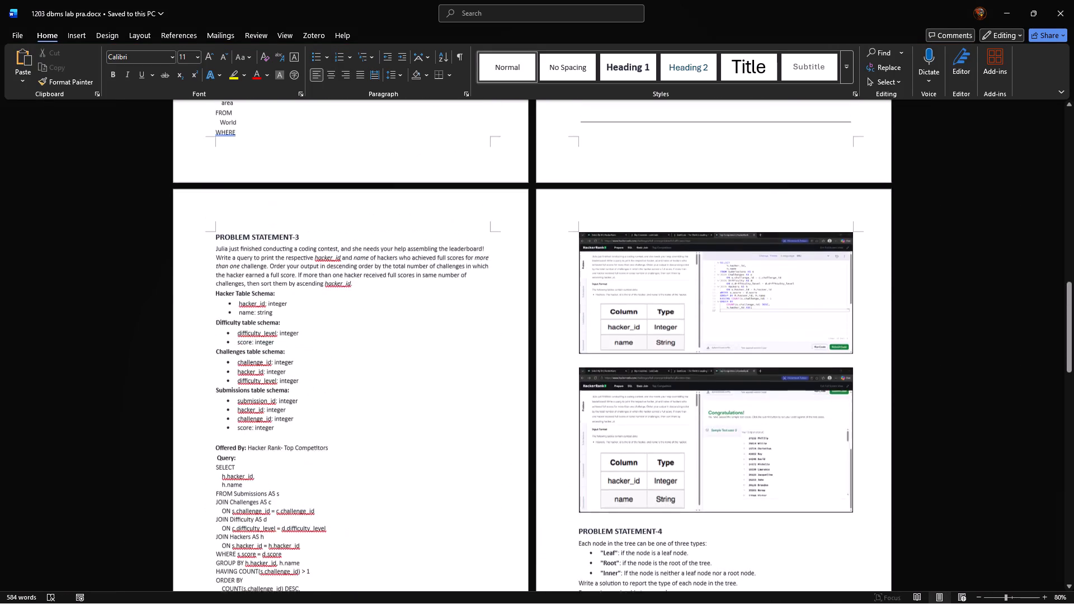
scroll(436, 327, "up", 20)
scroll(436, 327, "up", 12)
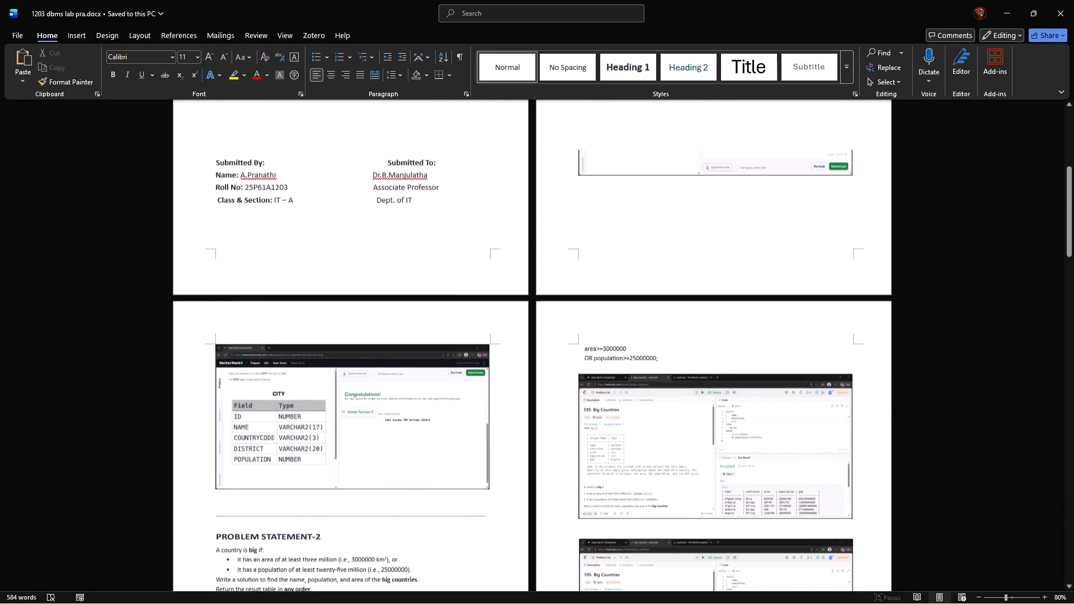
Check the DBMS lab document's cover page with its submission details and Problem Statement 1's Select by ID query and screenshots.
scroll(436, 327, "up", 18)
scroll(436, 327, "up", 6)
scroll(436, 327, "down", 8)
scroll(436, 327, "down", 13)
scroll(436, 327, "up", 9)
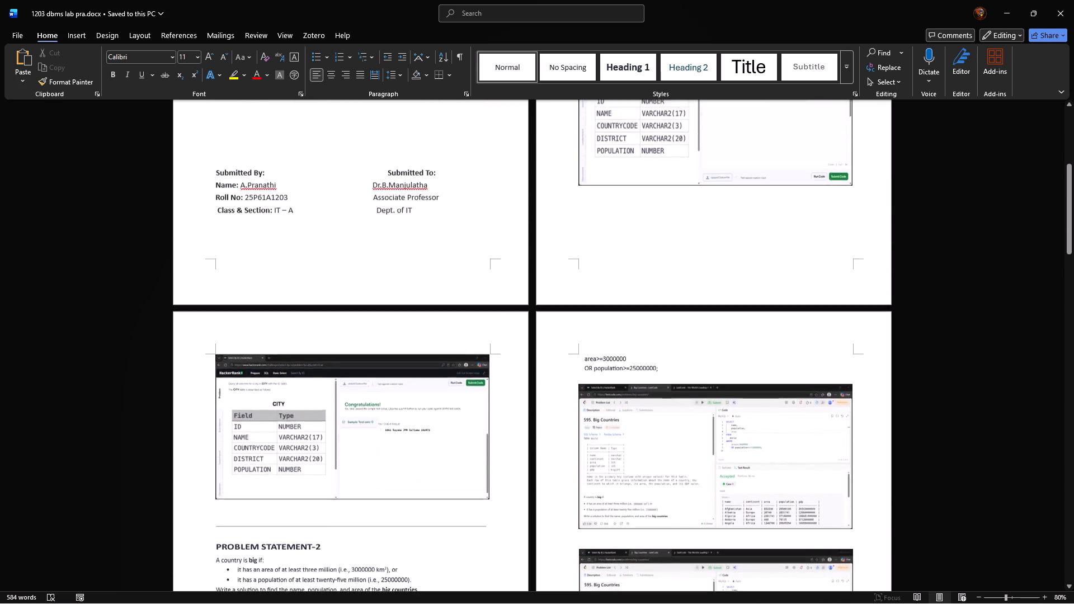
scroll(436, 327, "up", 13)
scroll(436, 327, "down", 11)
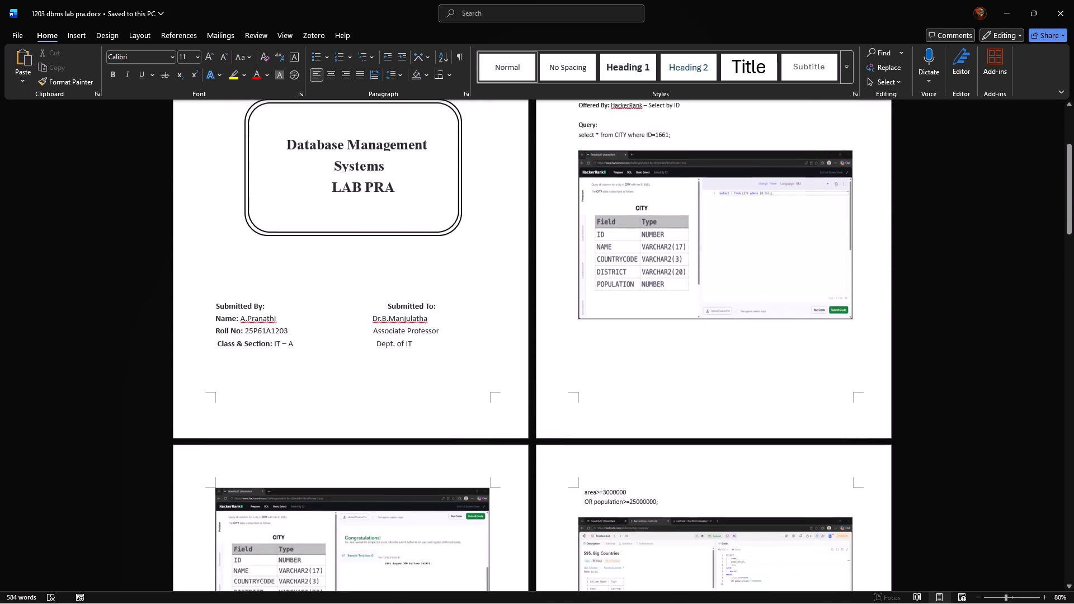
Review the page layout of Problem Statements 2 to 5, from the Big Countries query through the Advertiser Status screenshots.
scroll(436, 327, "down", 17)
scroll(436, 327, "down", 9)
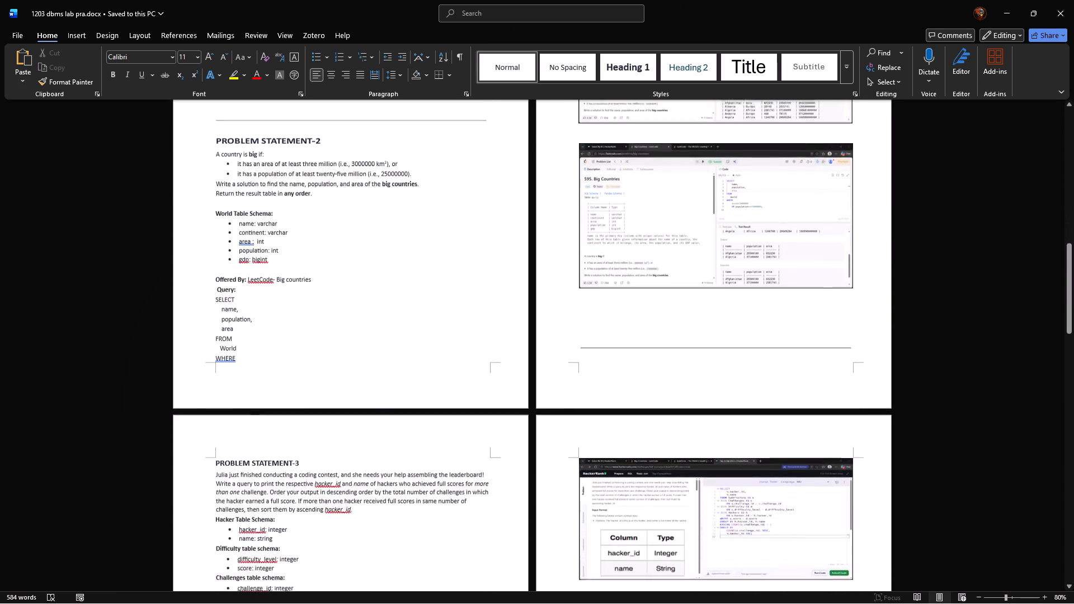
scroll(436, 327, "down", 17)
scroll(436, 327, "down", 13)
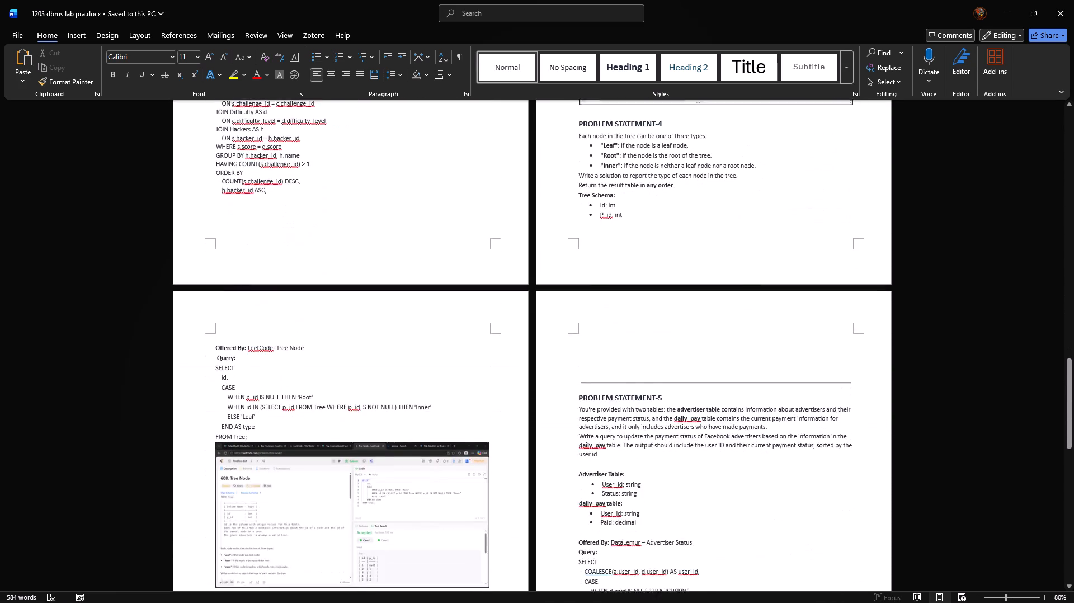
scroll(436, 327, "down", 19)
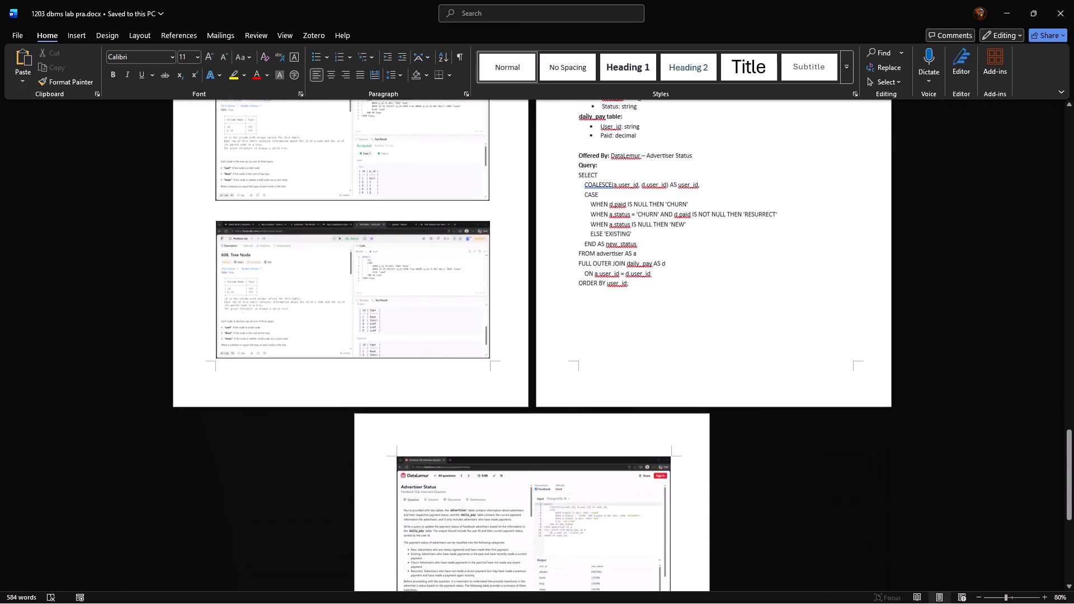
scroll(436, 327, "down", 13)
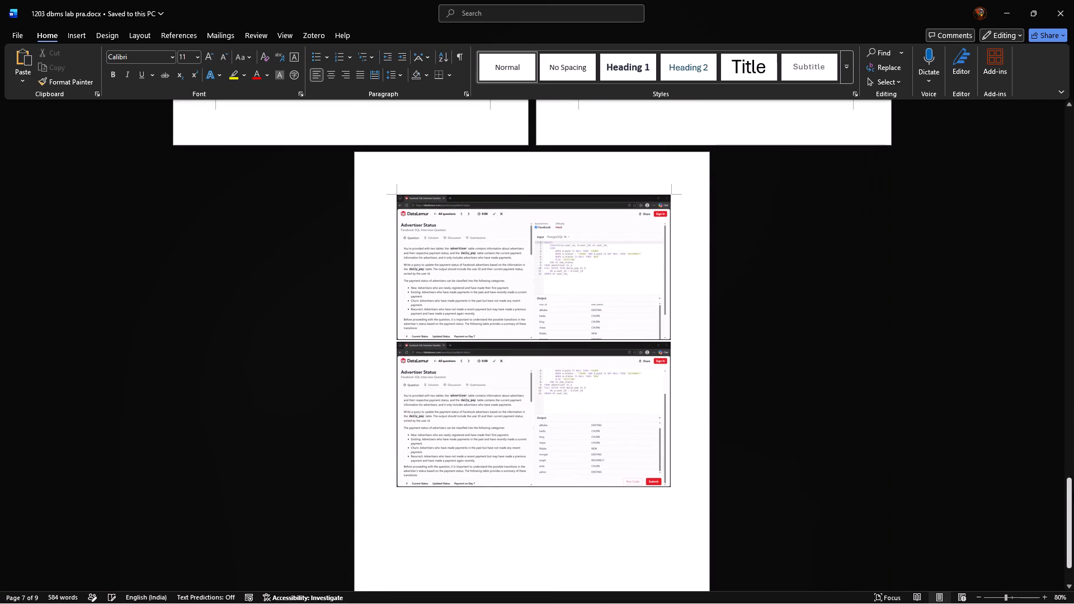
Close the 1203 dbms lab pra document.
left_click_drag(1073, 492, 1031, 173)
left_click_drag(1031, 172, 1035, 115)
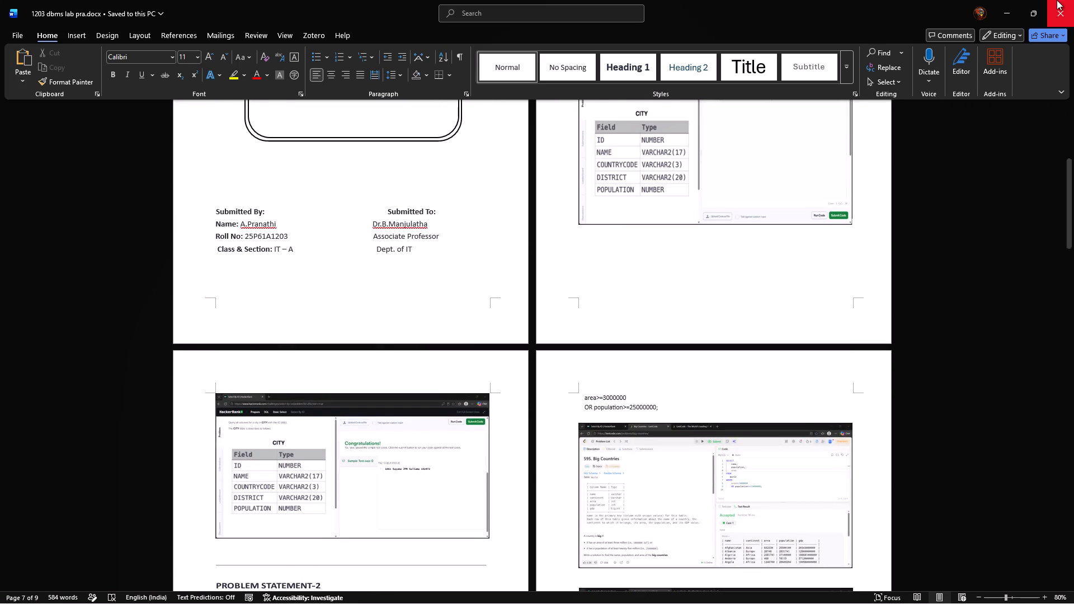
left_click(1057, 0)
Switch from the R25 JAVA lab Project PRA document to another open application.
key("alt+Tab")
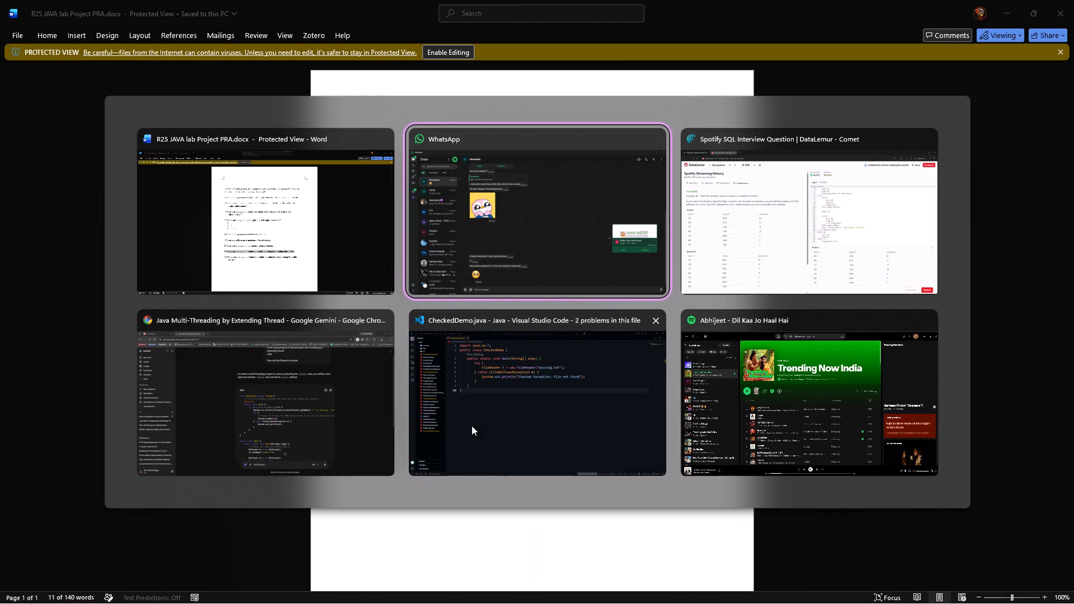
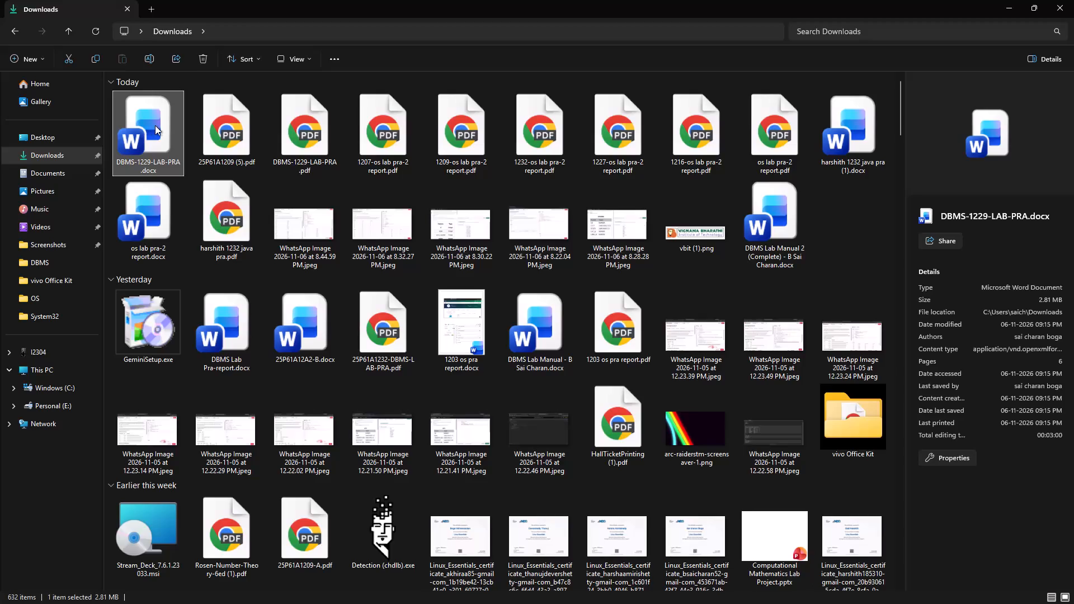
Open the DBMS-1229-LAB-PRA document from Downloads and check its cover page and the Second Day Confirmation query and screenshot.
left_click(155, 125)
left_click(155, 125)
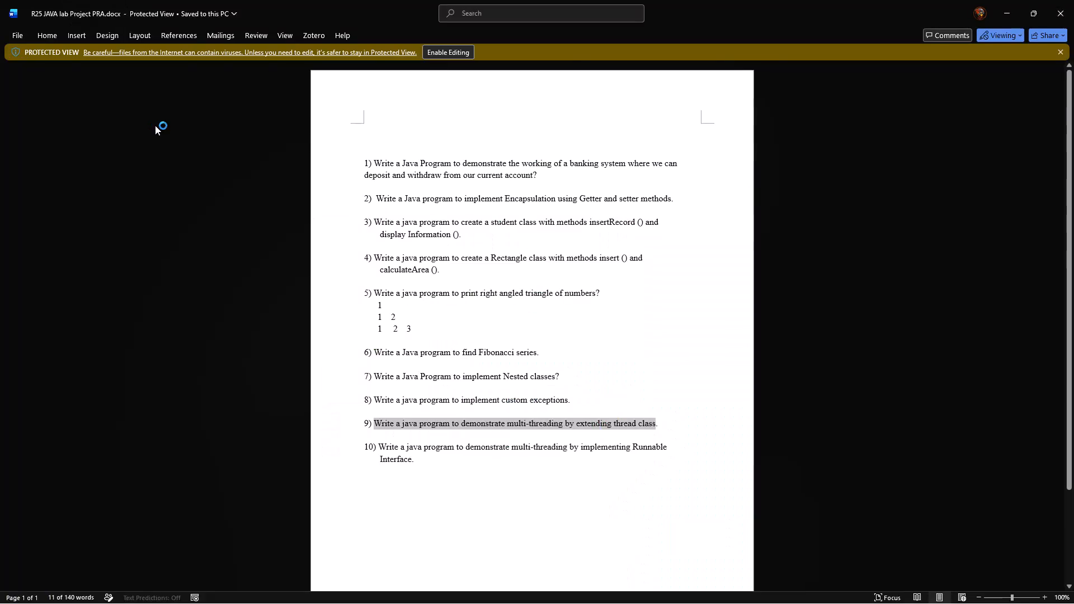
scroll(376, 212, "up", 4, "ctrl")
scroll(378, 212, "down", 11)
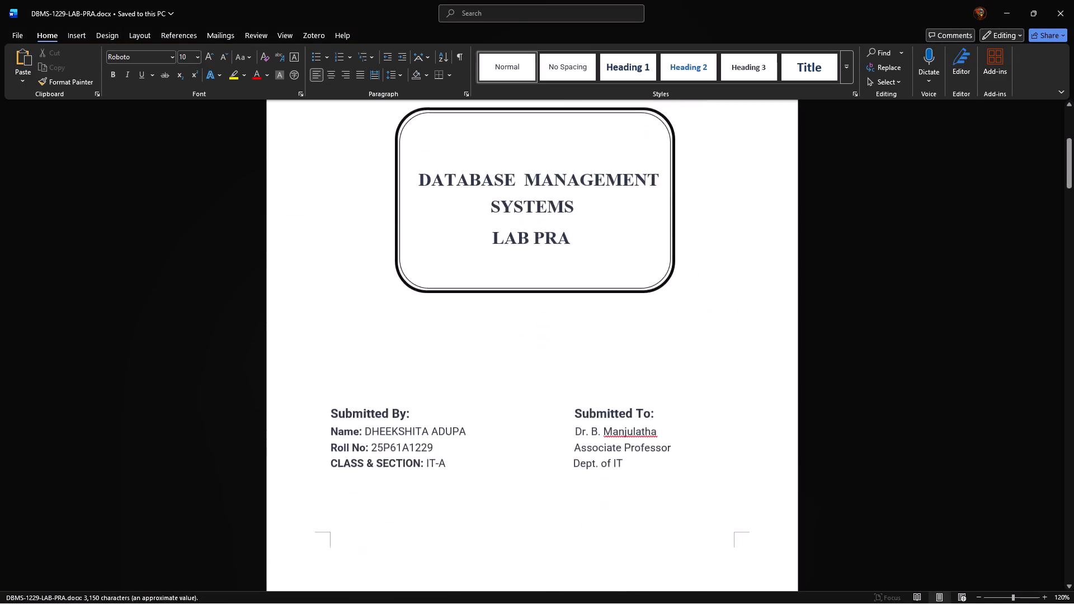
scroll(378, 212, "down", 10)
scroll(378, 212, "down", 12)
scroll(497, 268, "up", 5, "ctrl")
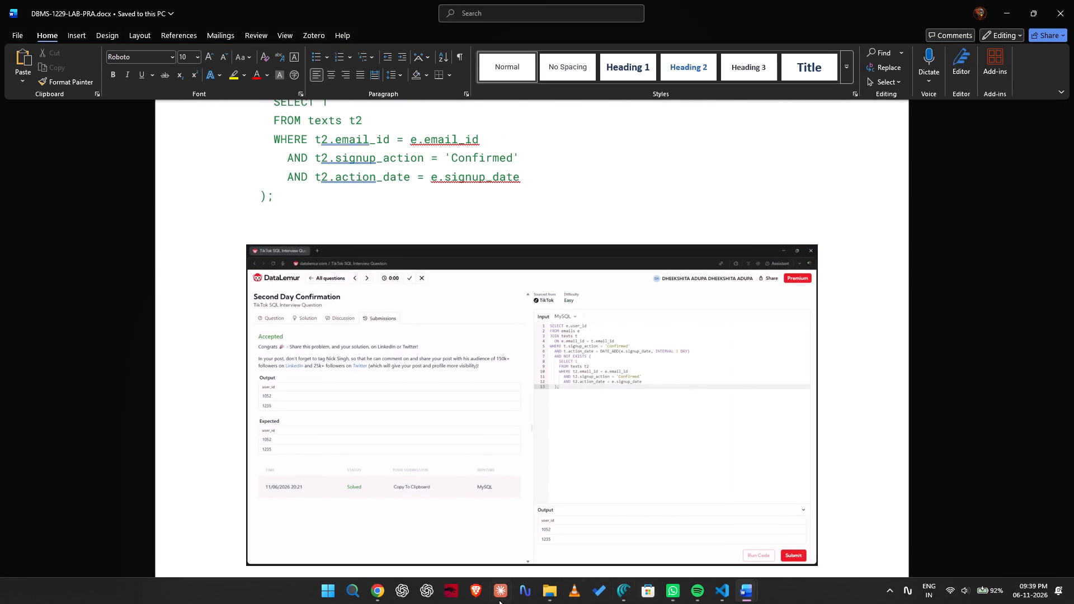
Switch briefly to the browser's Spotify Streaming History page, then recheck Problem Statement-1 and its Second Day Confirmation query in the Word document.
double_click(623, 591)
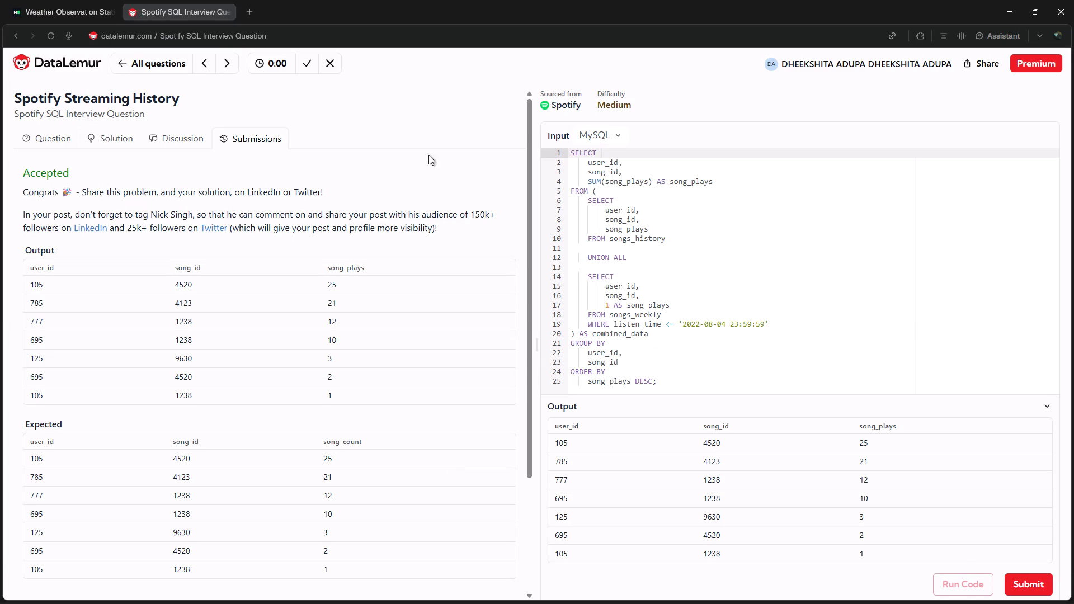
key("alt+Tab")
scroll(491, 234, "up", 12)
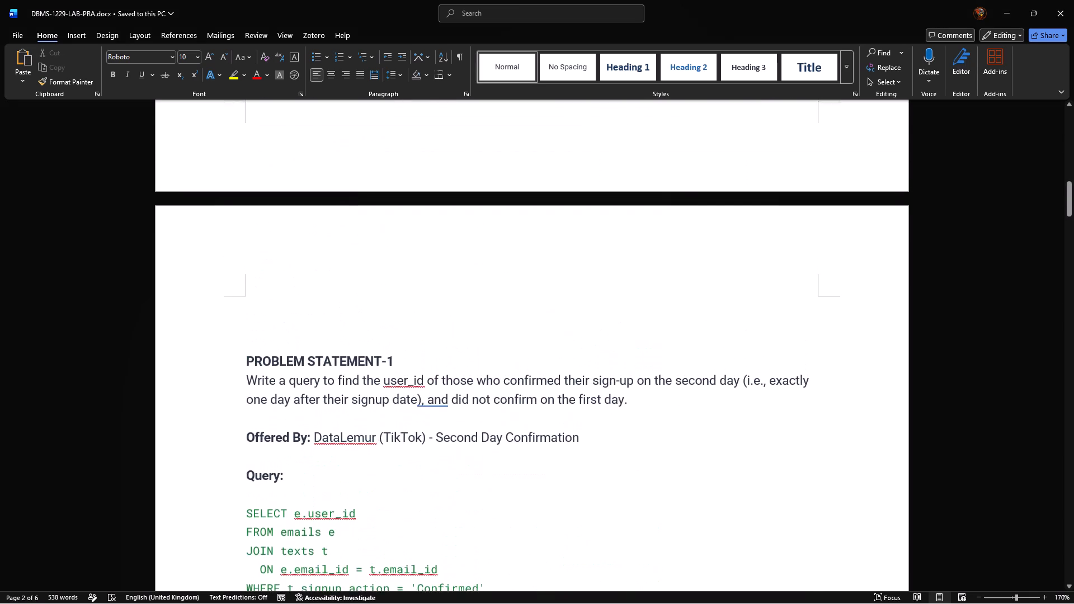
scroll(488, 233, "down", 11)
In the browser, open DataLemur's practice interview questions in a separate tab and filter the list to Solved status.
key("alt+Tab")
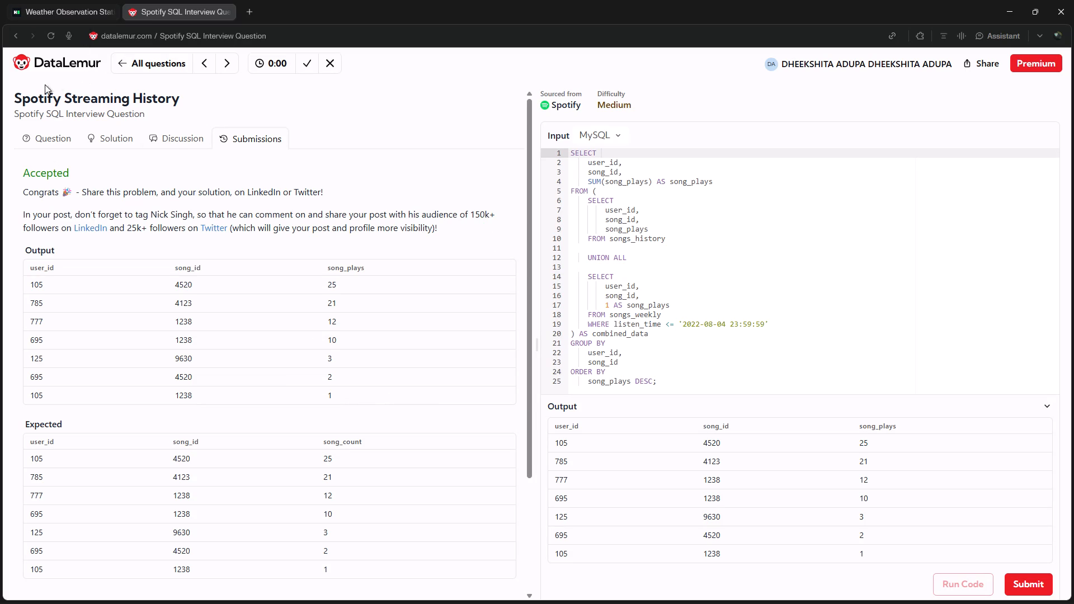
left_click(55, 59, "ctrl")
left_click(285, 0)
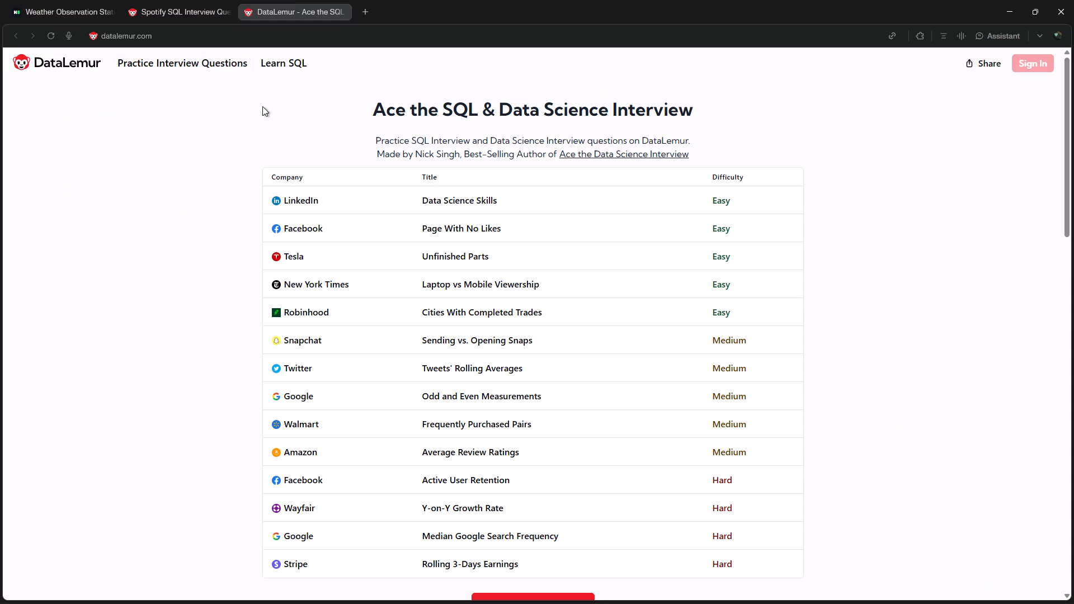
left_click(156, 68)
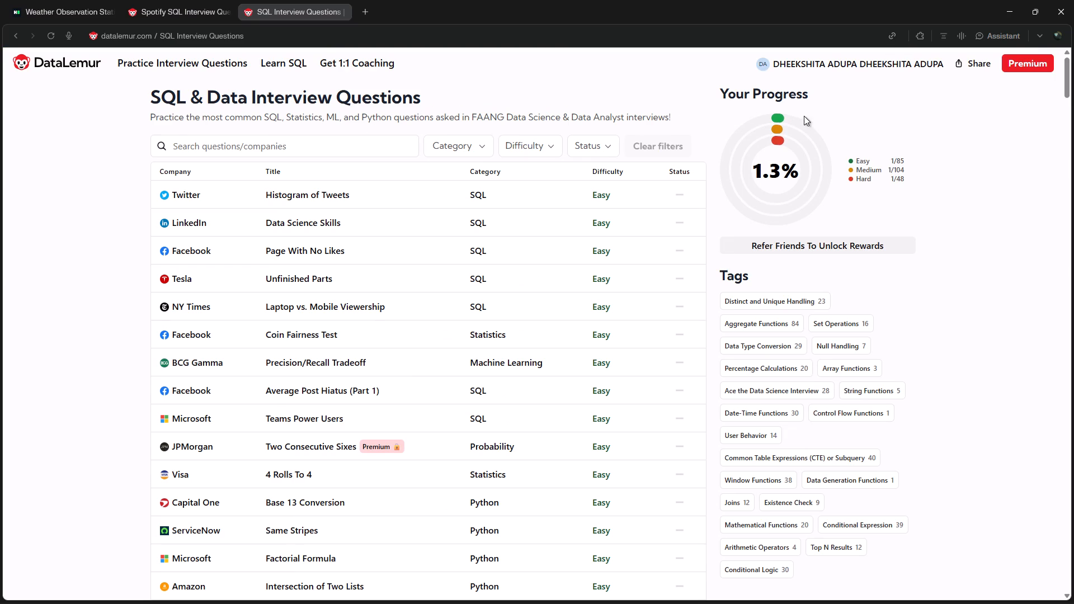
left_click(590, 148)
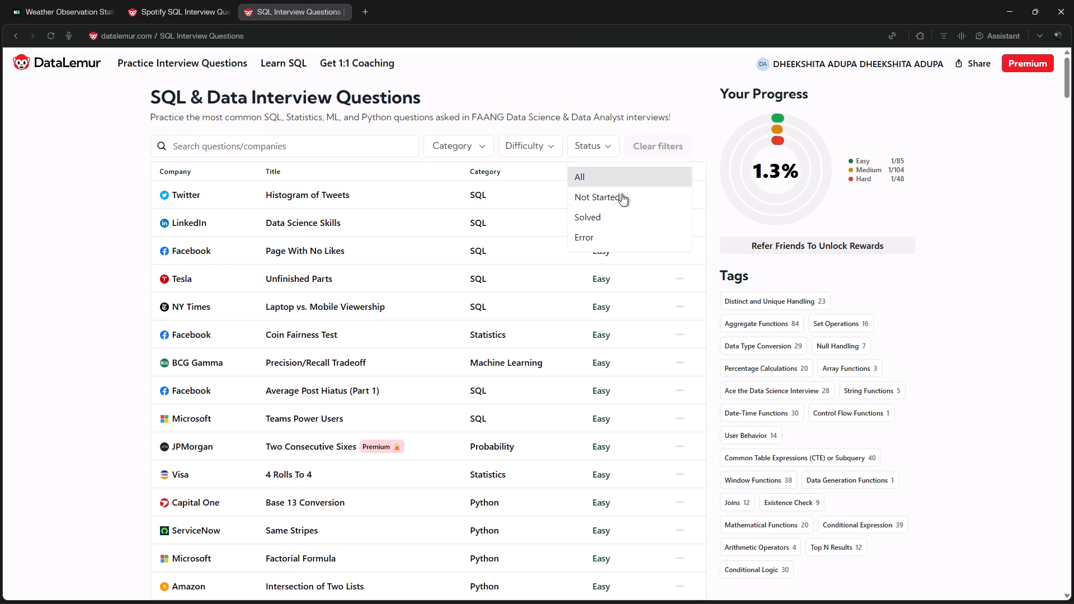
left_click(619, 216)
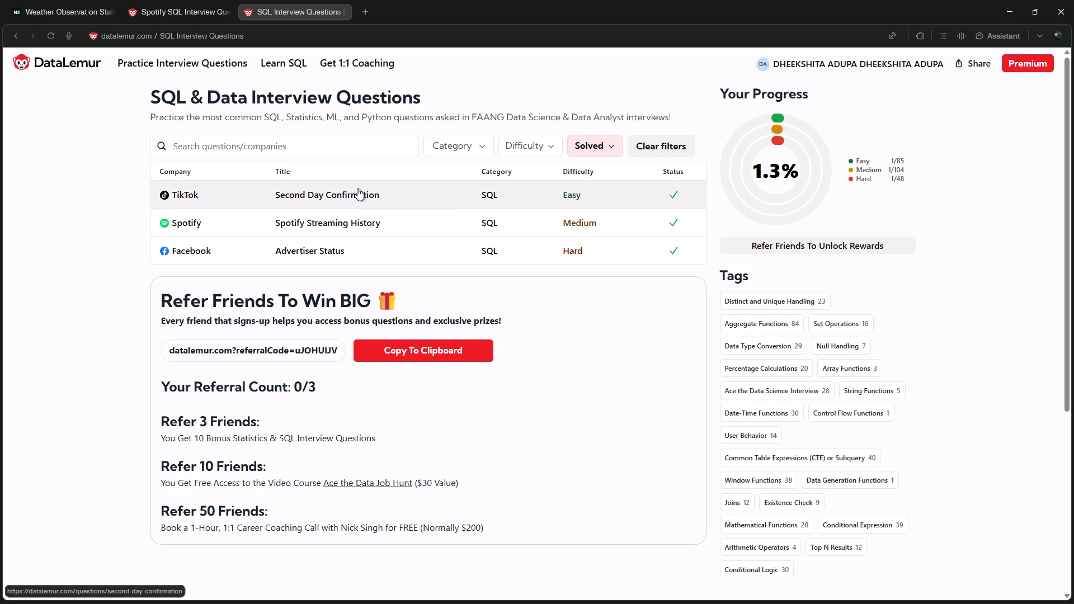
Check Problem Statement-1's title in the Word document and open the matching TikTok question, Second Day Confirmation, in the browser.
key("alt+Tab")
scroll(408, 199, "up", 8)
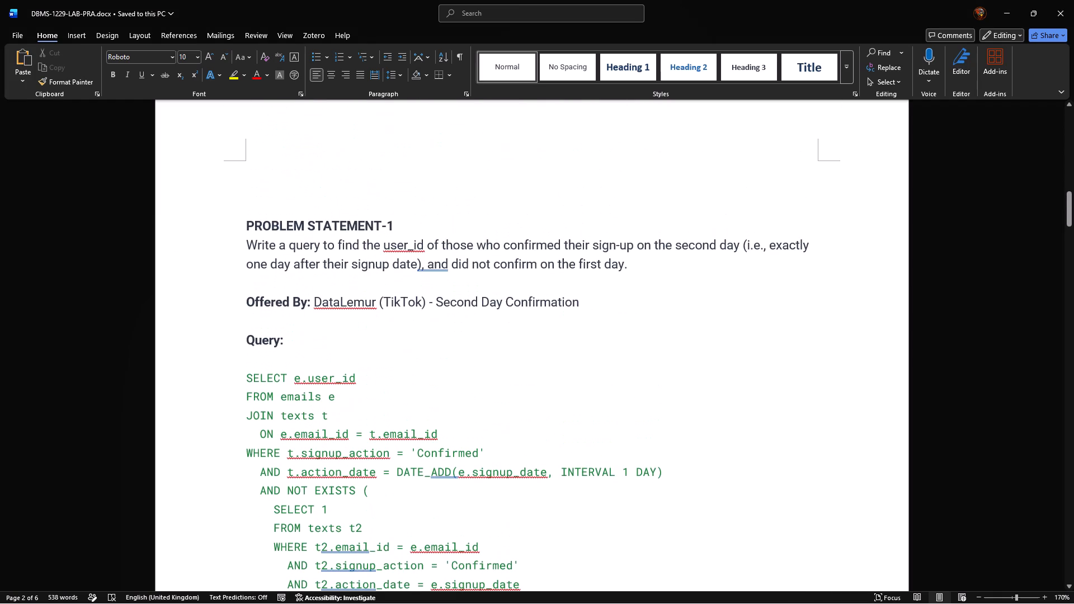
key("alt+Tab")
left_click(312, 201)
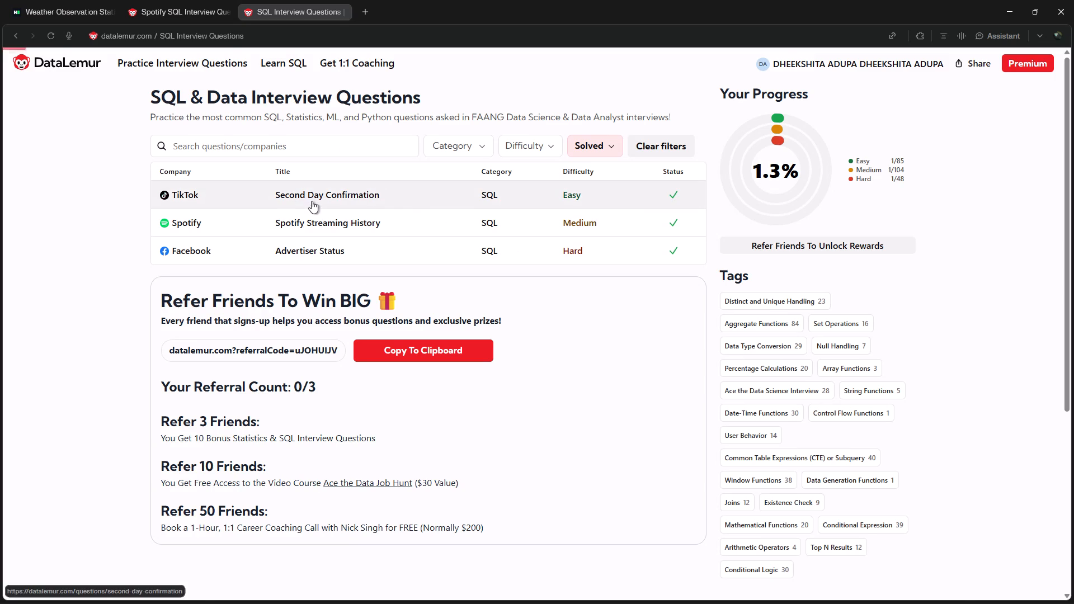
Return to the Word document and review the pages between Problem Statement-1's screenshot and the start of Problem Statement-2.
key("alt+Tab")
scroll(517, 253, "down", 14)
scroll(517, 253, "down", 7)
scroll(517, 253, "up", 3)
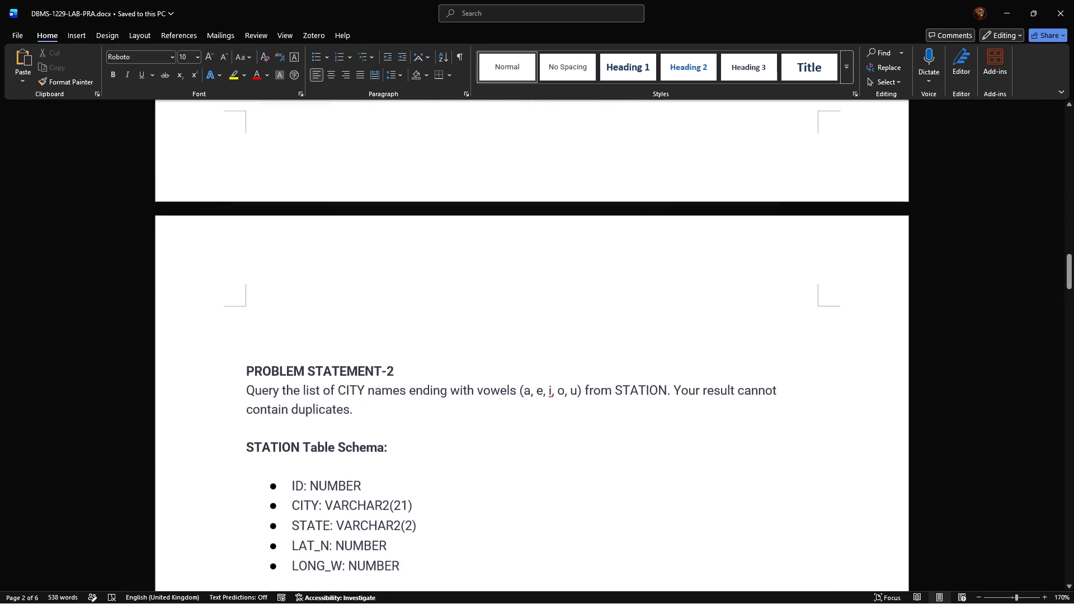
scroll(517, 253, "up", 8)
Switch to the browser and run the saved MySQL query for the Second Day Confirmation question.
key("alt+Tab")
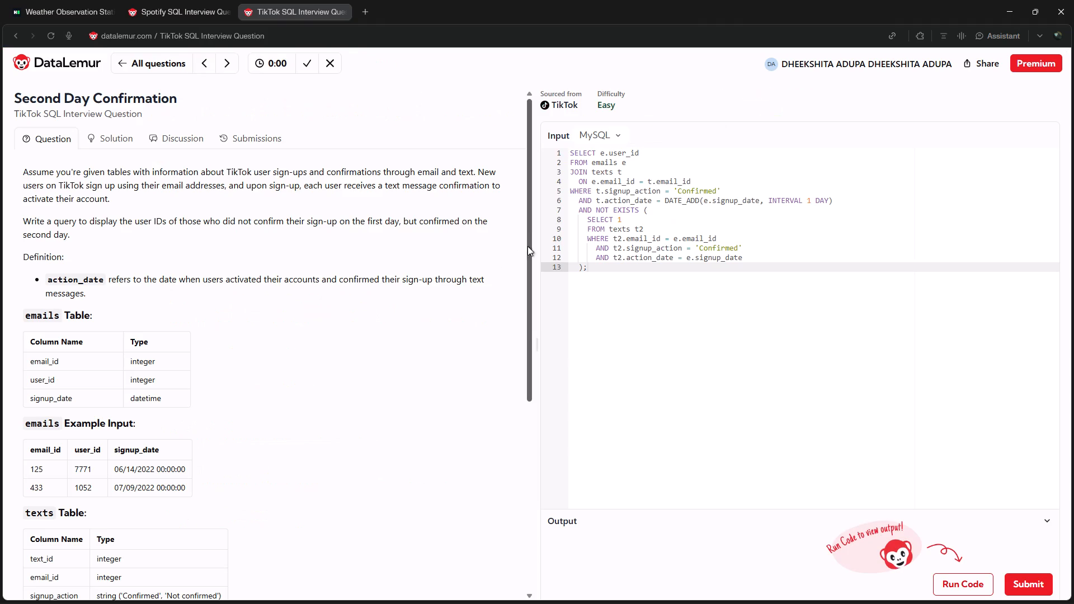
left_click(953, 577)
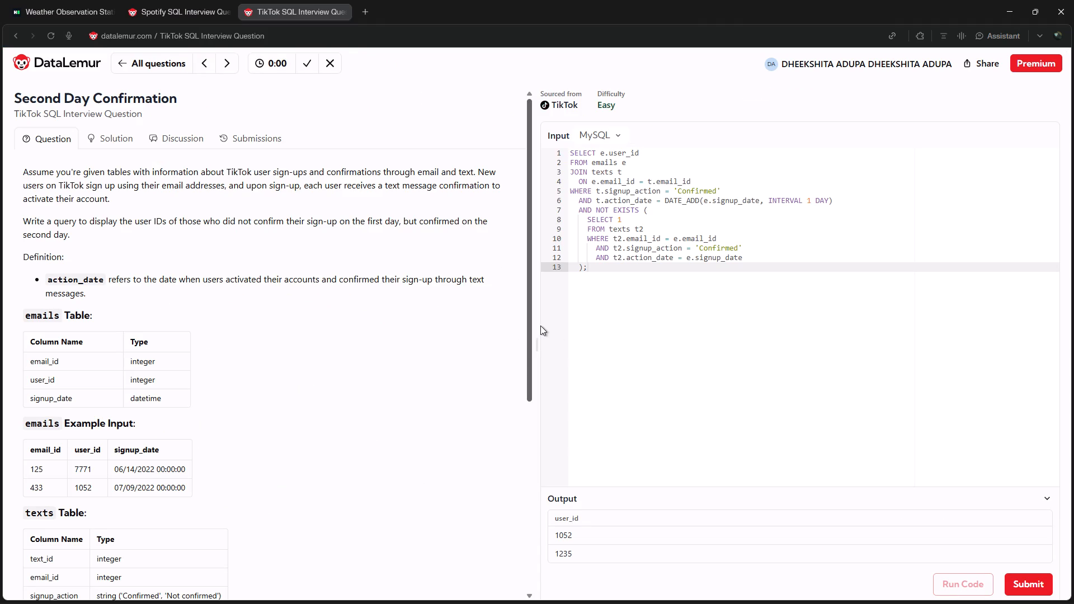
Capture the Second Day Confirmation page with its query output and paste it into the Word document above the existing submission screenshot.
key("alt+Tab")
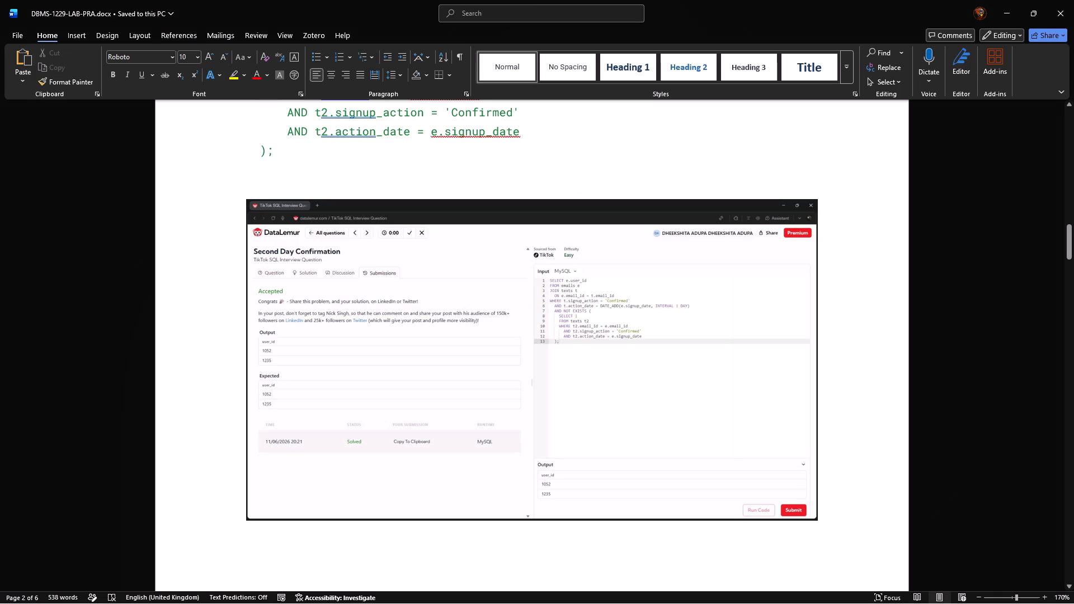
key("alt+Tab")
key("shift+super+s")
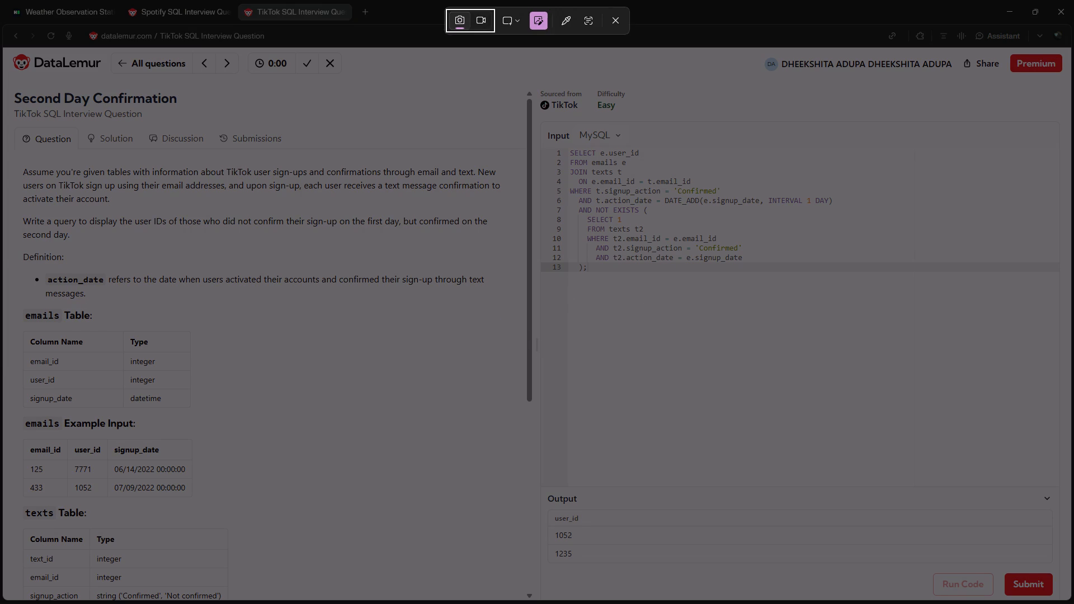
left_click_drag(4, 48, 1073, 603)
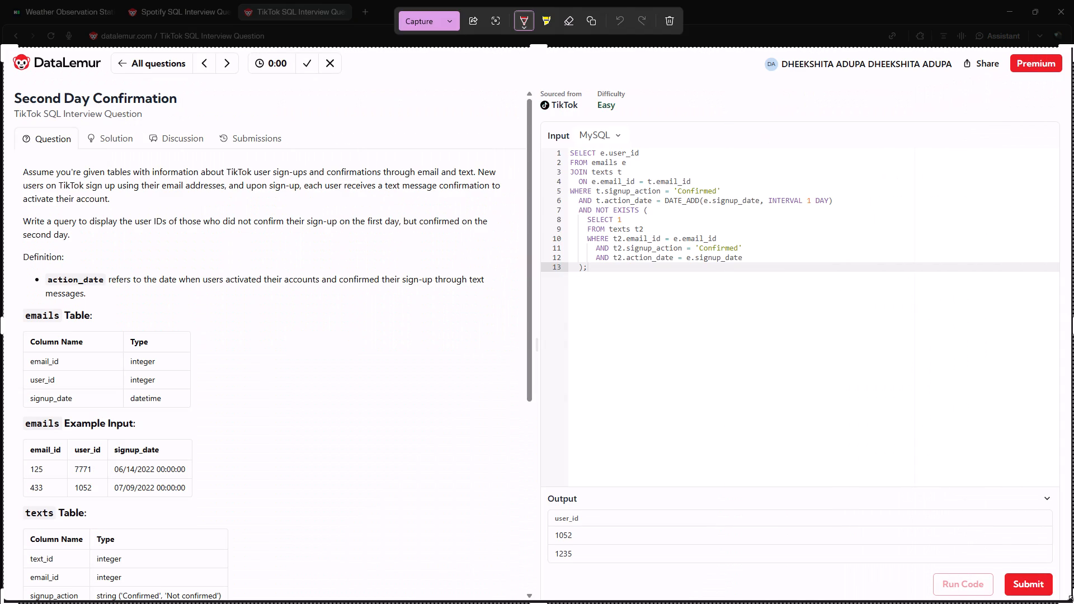
key("ctrl+c")
key("alt+Tab")
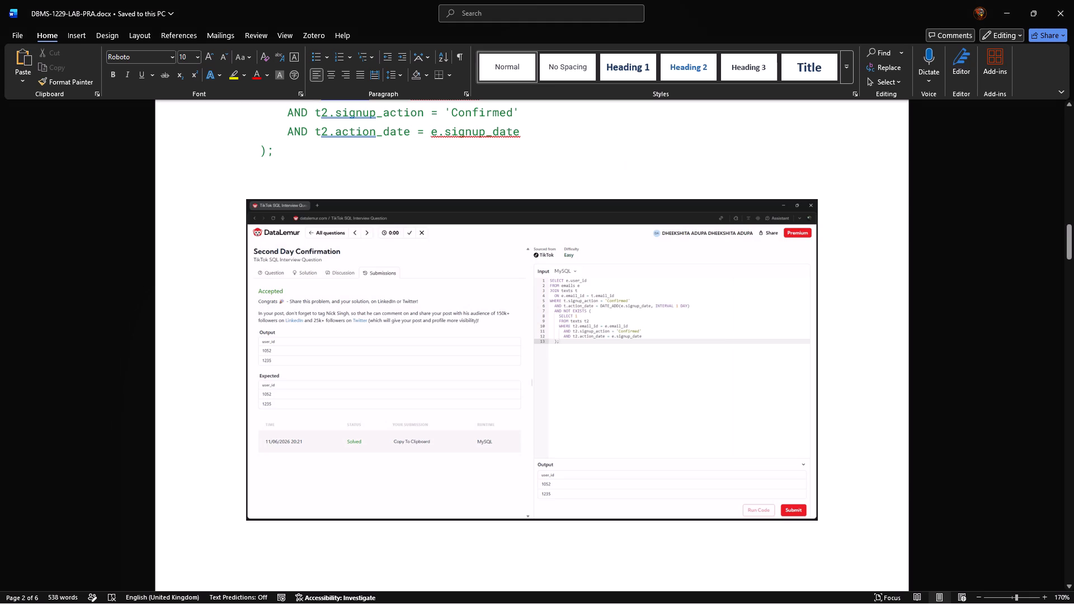
left_click(746, 158)
key("Return")
key("Return")
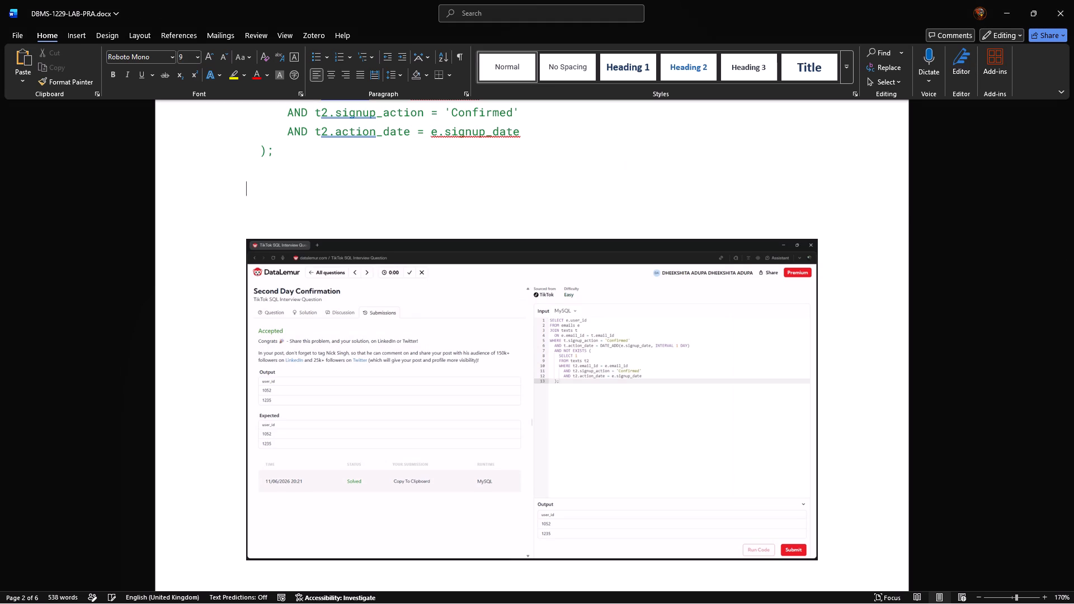
key("ctrl+v")
Review Problem Statements 2 to 4 in the document, examining their queries, screenshots and page layout.
scroll(1020, 474, "down", 19)
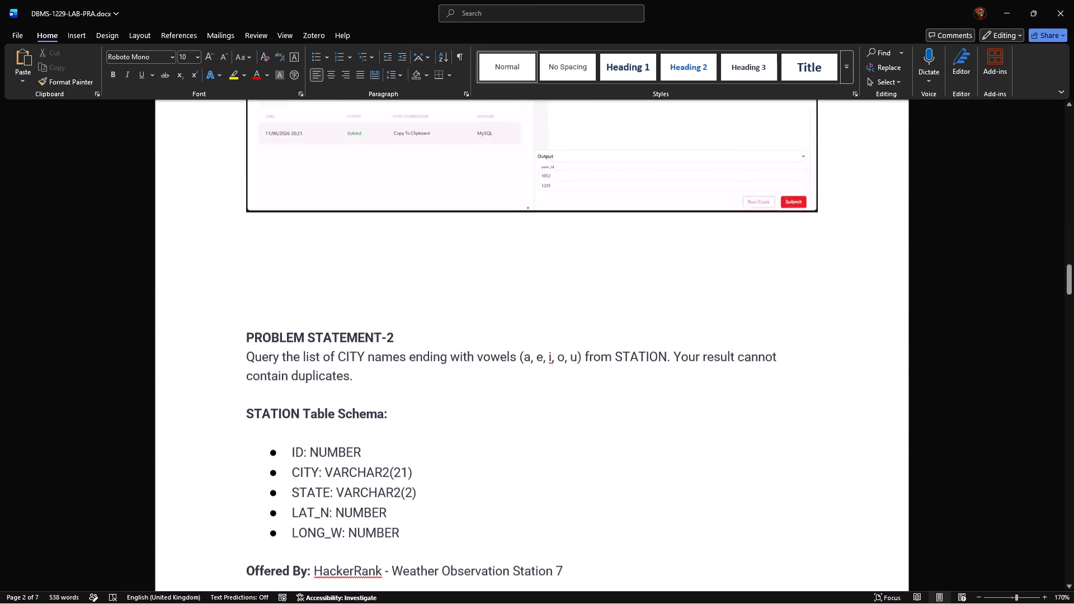
scroll(737, 323, "down", 20)
scroll(737, 323, "down", 9)
scroll(737, 322, "up", 9)
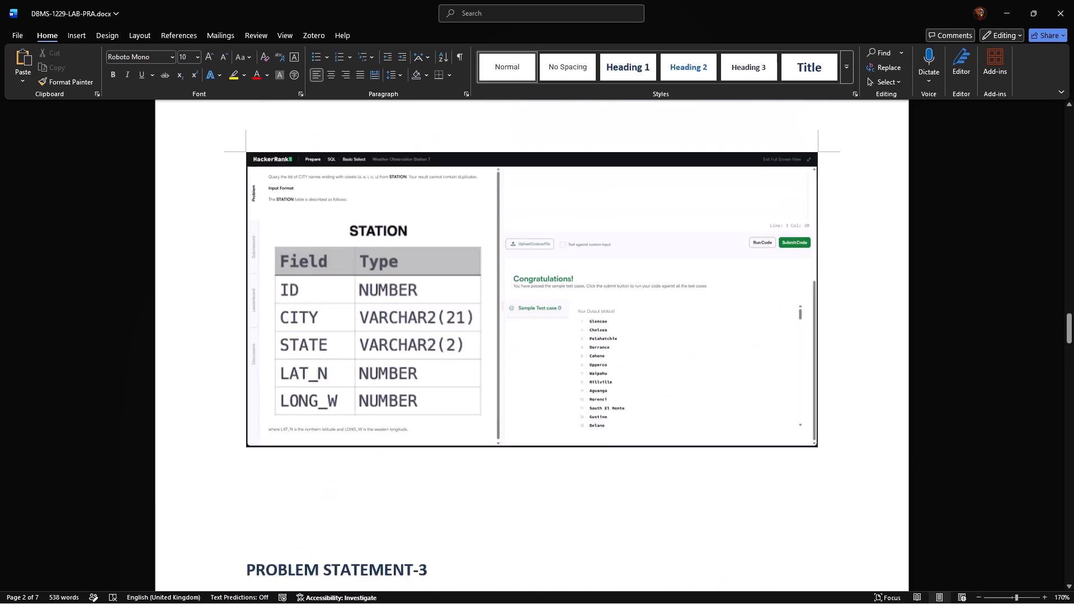
scroll(737, 322, "up", 4)
scroll(737, 322, "down", 5, "ctrl")
scroll(737, 322, "up", 7)
scroll(737, 322, "down", 7)
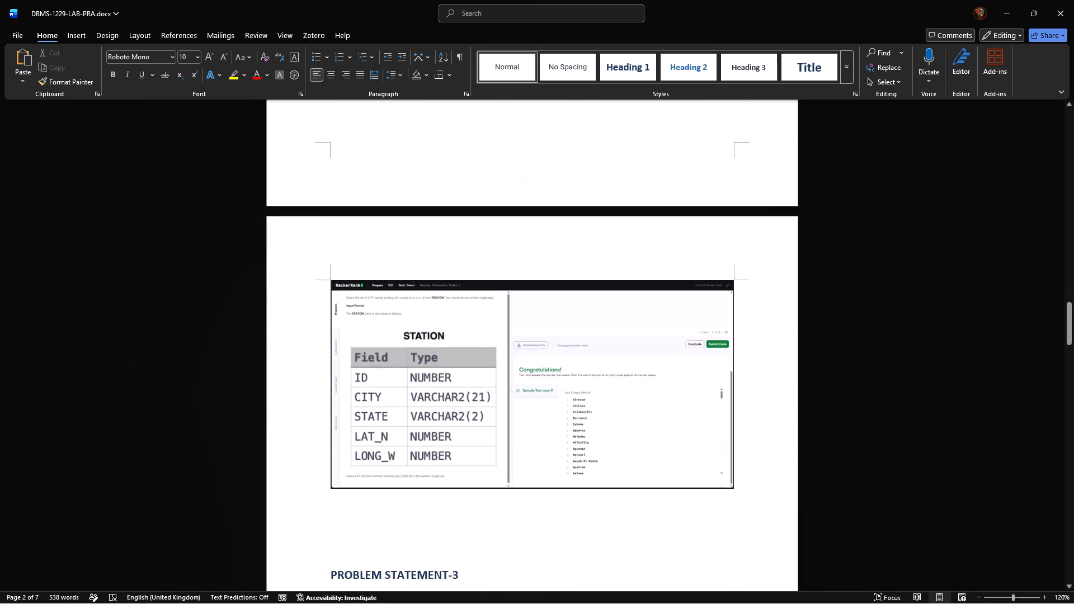
scroll(737, 322, "down", 12)
scroll(734, 325, "up", 18)
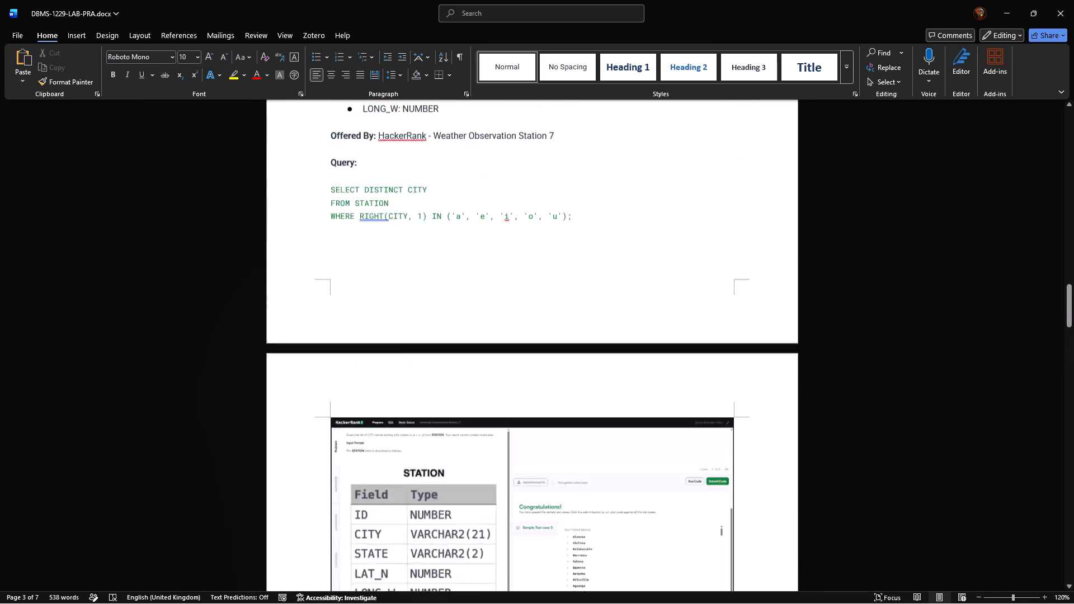
scroll(734, 325, "up", 15)
scroll(735, 328, "down", 19)
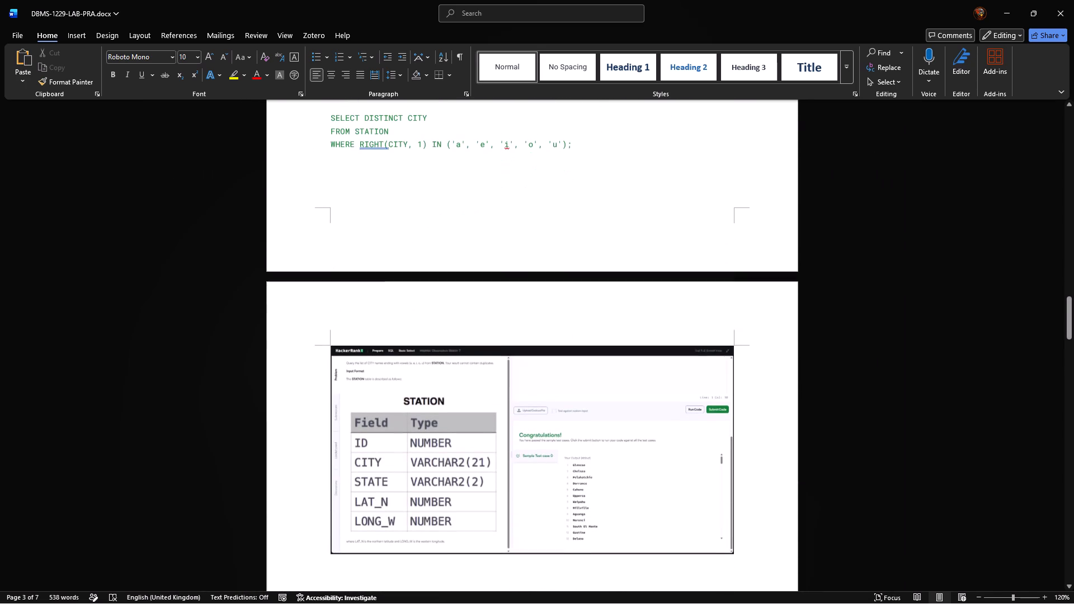
scroll(758, 412, "down", 5)
scroll(719, 352, "down", 4)
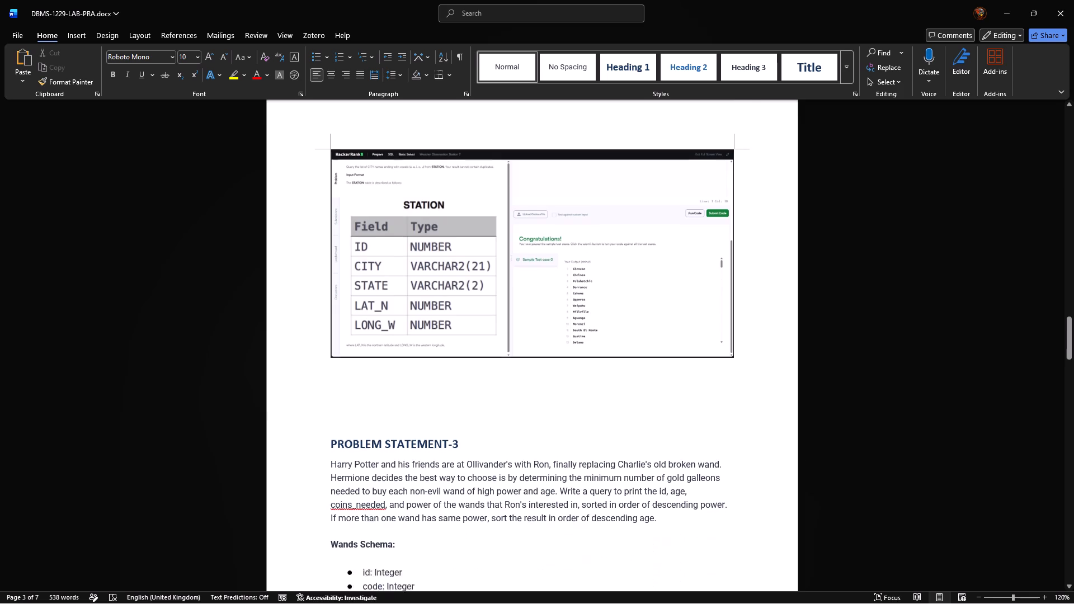
scroll(719, 352, "down", 11)
scroll(716, 348, "up", 1)
scroll(715, 348, "down", 13)
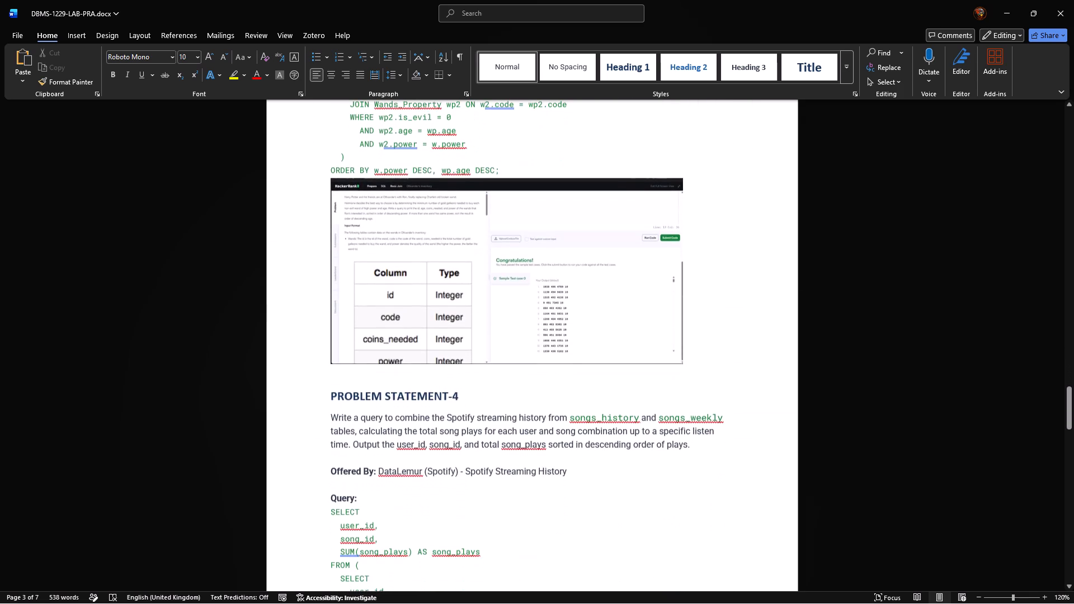
scroll(715, 348, "down", 6)
scroll(715, 348, "up", 18)
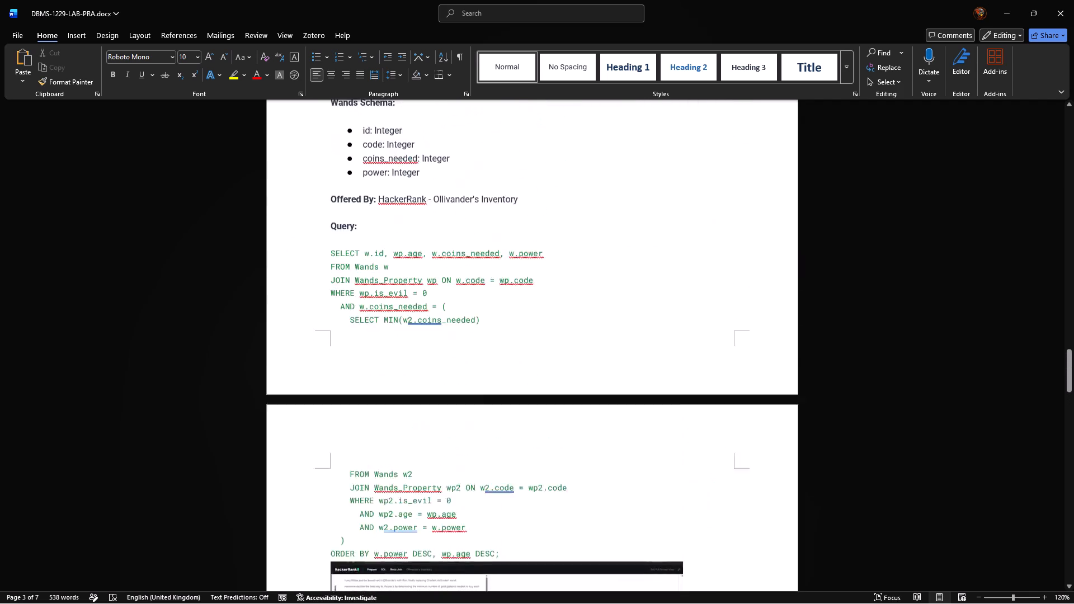
scroll(715, 348, "up", 15)
Insert two line breaks after the Weather Observation Station 7 screenshot in Problem Statement 2.
left_click(745, 359)
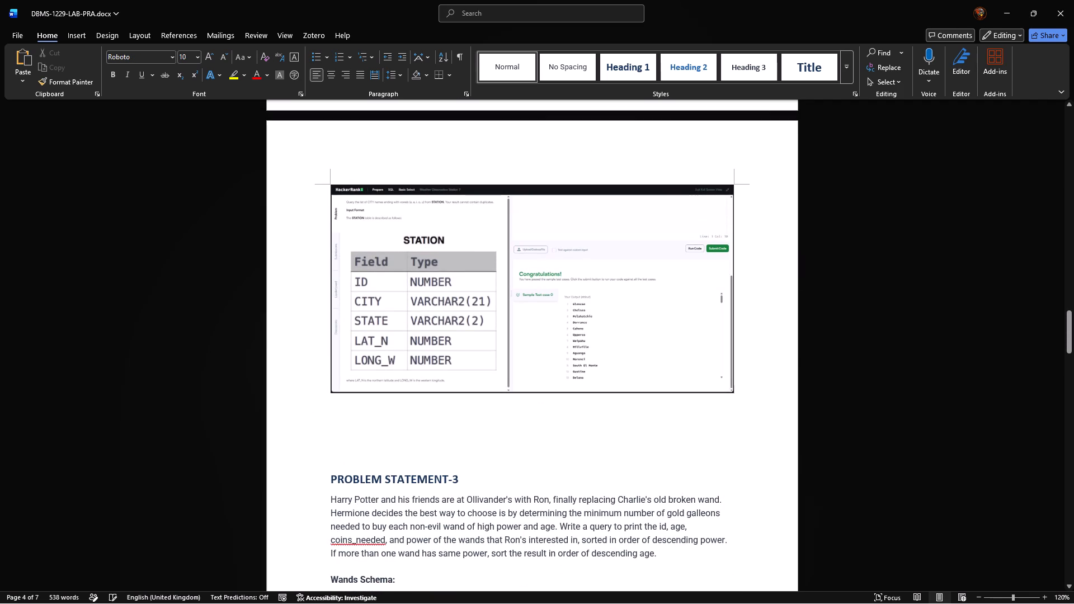
key("Return")
key("Return")
Switch to HackerRank's Weather Observation Station 7 page in Comet and compare it with Problem Statement 2 in the document.
key("alt+Tab")
left_click(25, 0)
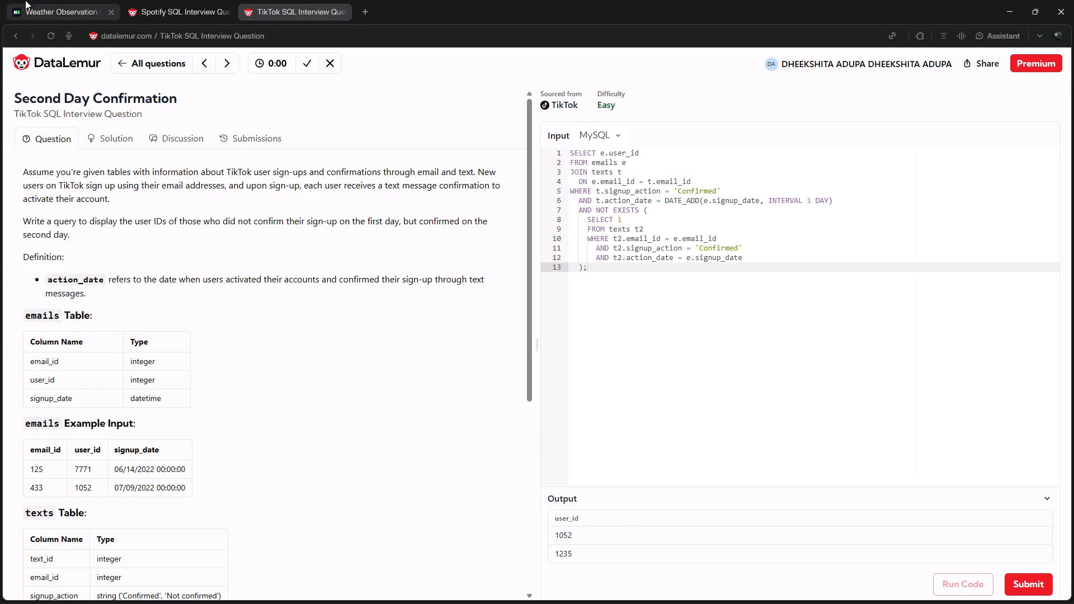
key("alt+Tab")
scroll(417, 237, "up", 14)
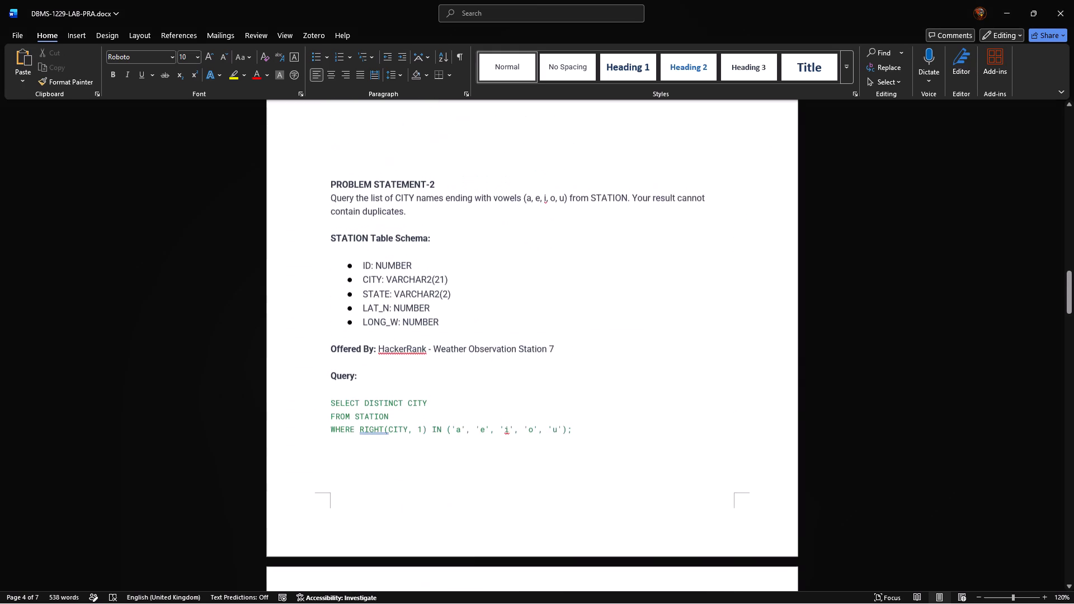
scroll(458, 282, "up", 1)
scroll(458, 282, "up", 4, "ctrl")
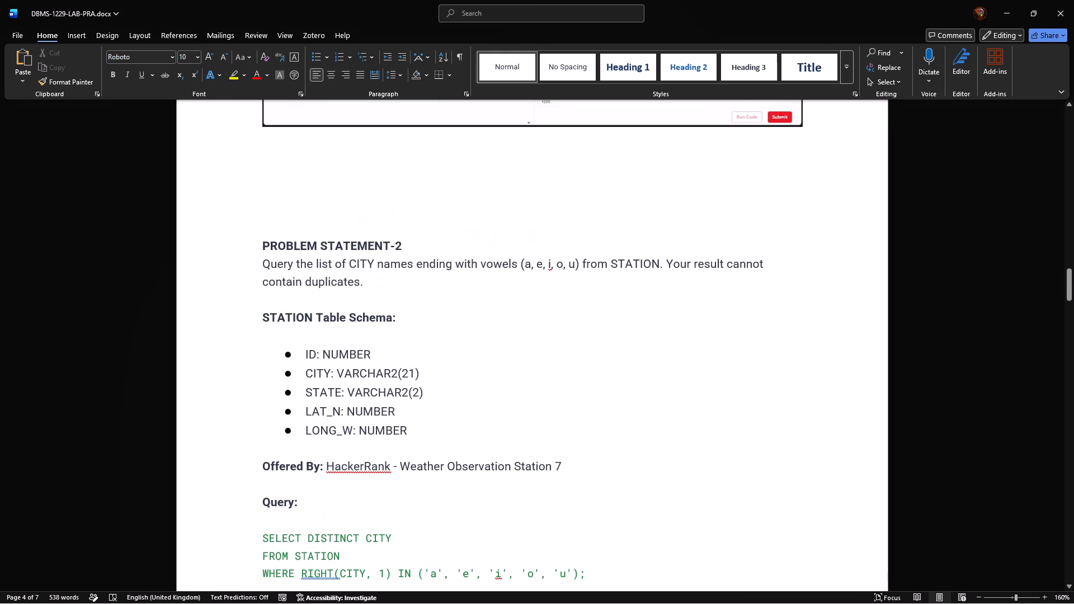
scroll(458, 282, "down", 6)
key("alt+Tab")
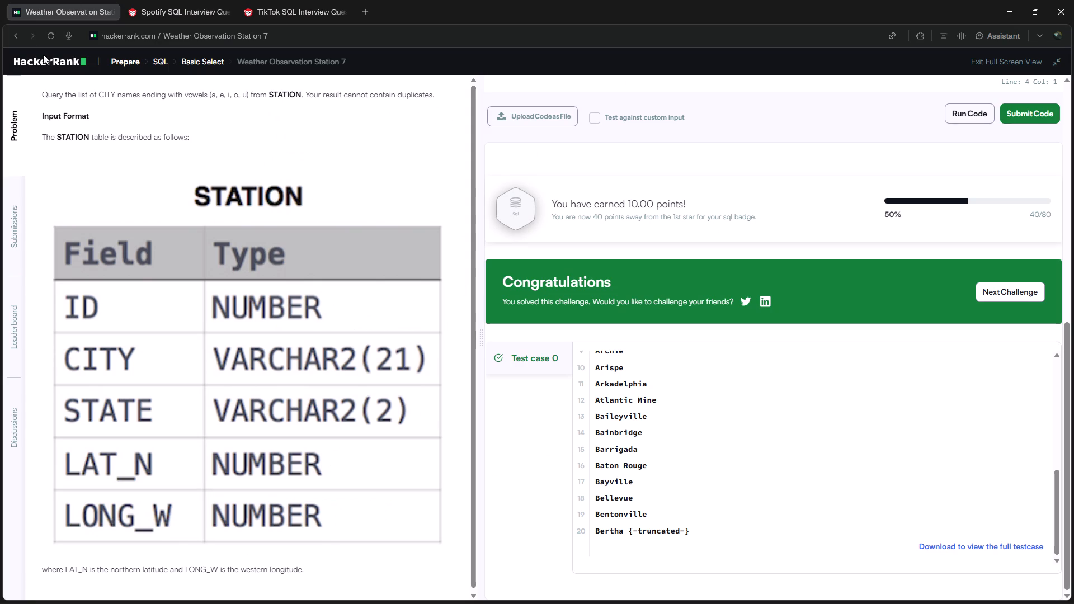
From the HackerRank dashboard, filter the SQL challenges to Solved only and open Ollivander's Inventory.
left_click(51, 62, "ctrl")
double_click(161, 0)
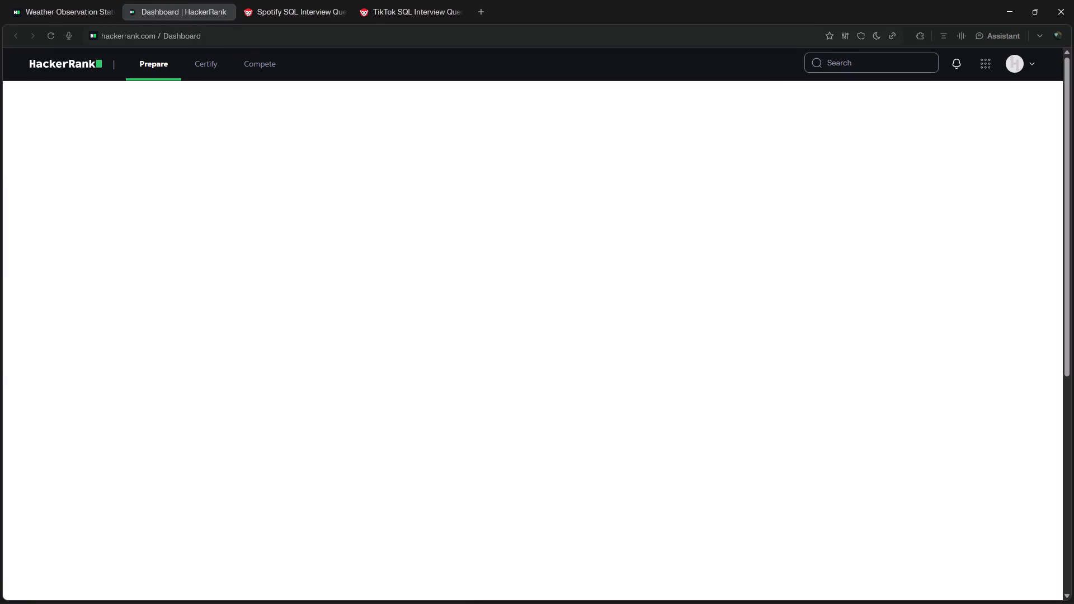
left_click(296, 436)
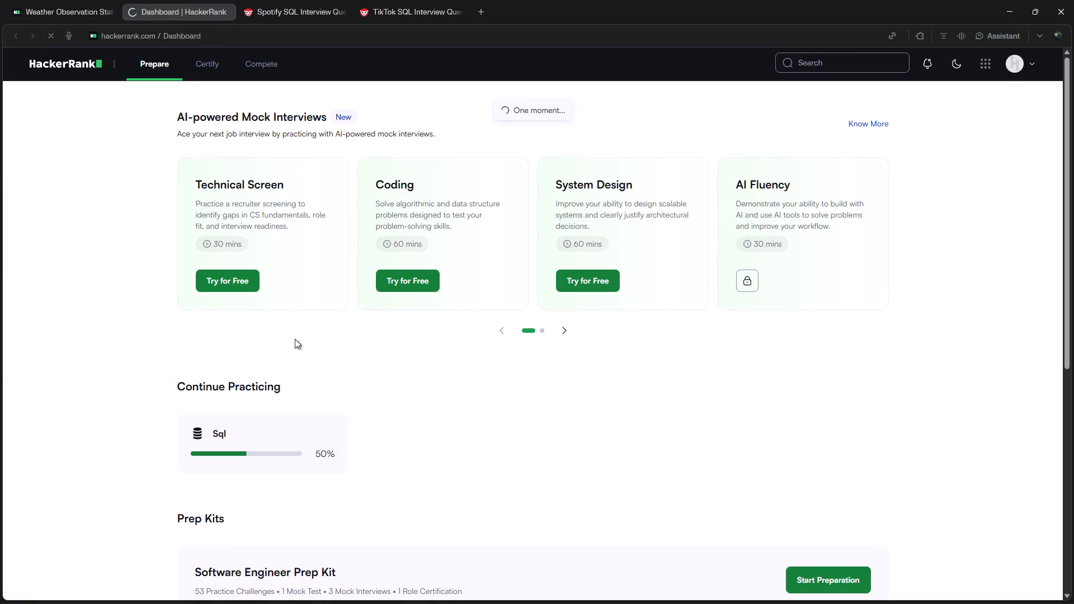
left_click(741, 223)
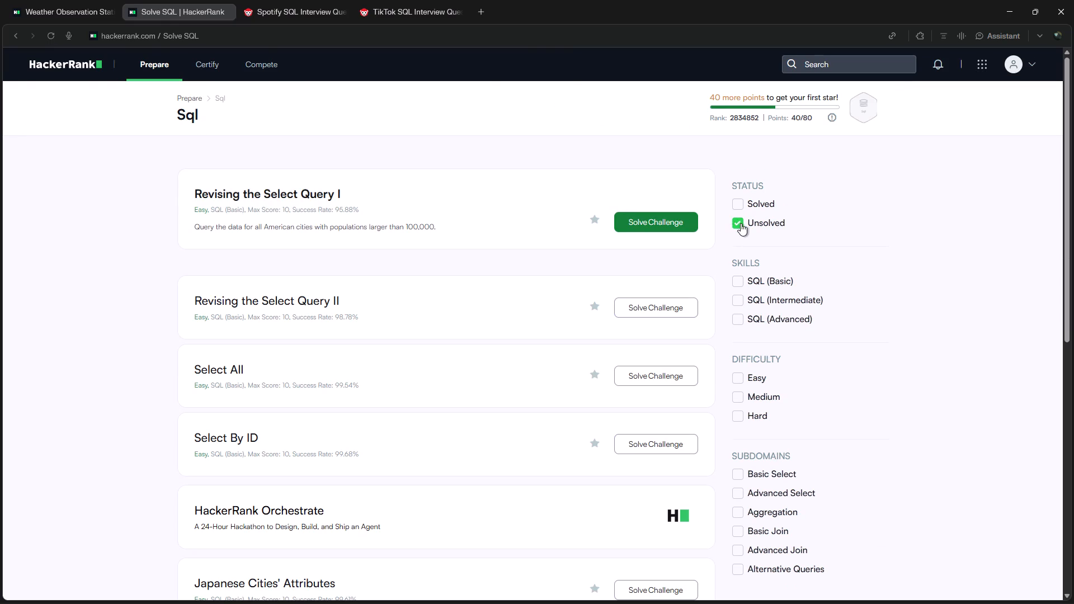
left_click(738, 194)
left_click(737, 199)
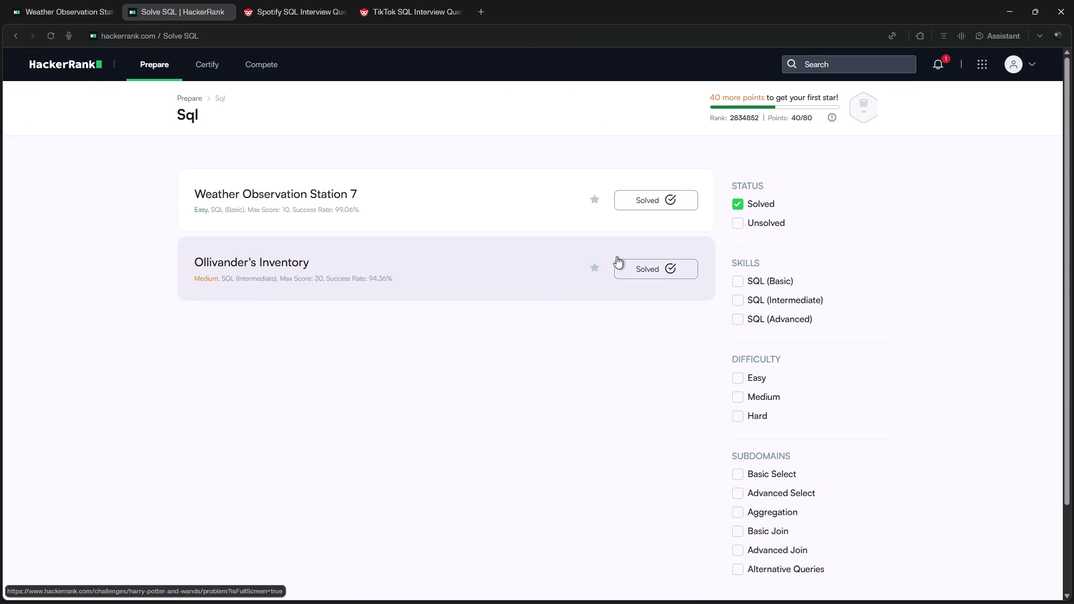
left_click(422, 273)
key("alt+Tab")
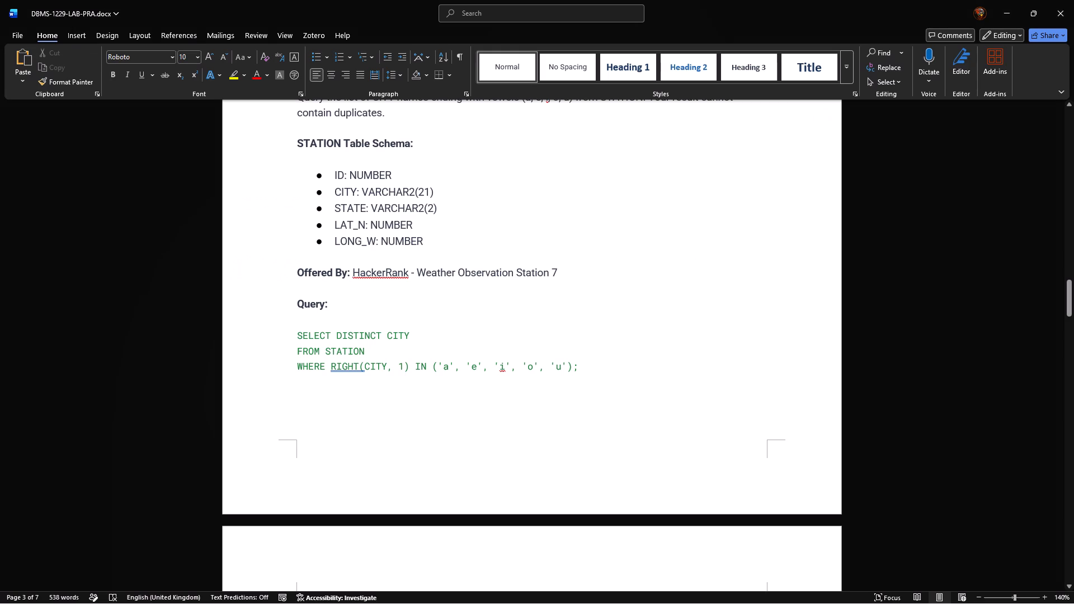
key("alt+Tab")
left_click(255, 238)
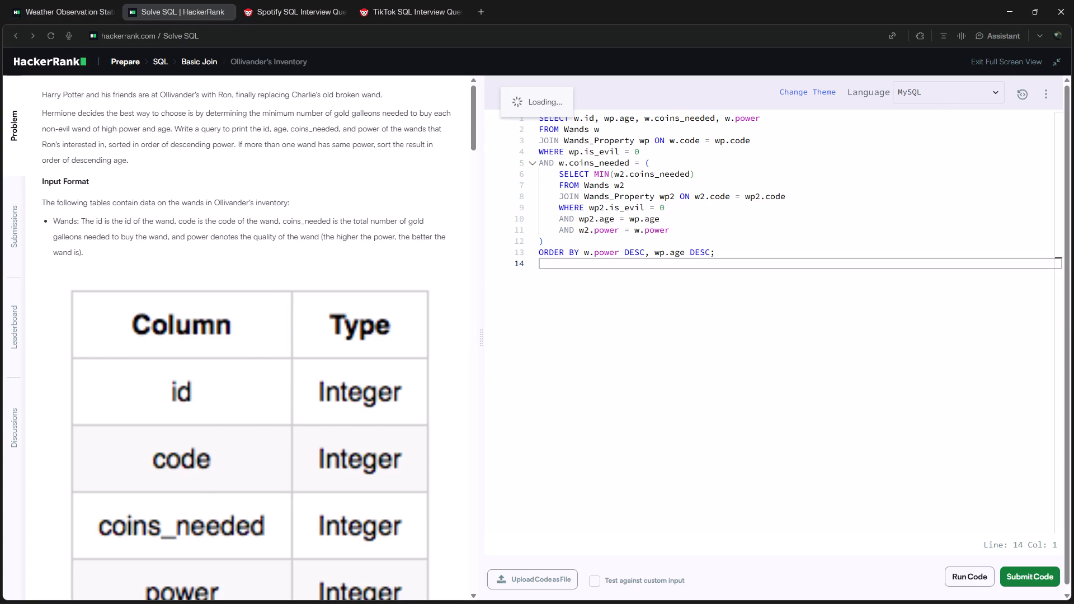
double_click(34, 0)
left_click(159, 0)
In Comet, capture the whole Weather Observation Station 7 page with its submission result and copy the screenshot.
key("alt+Tab")
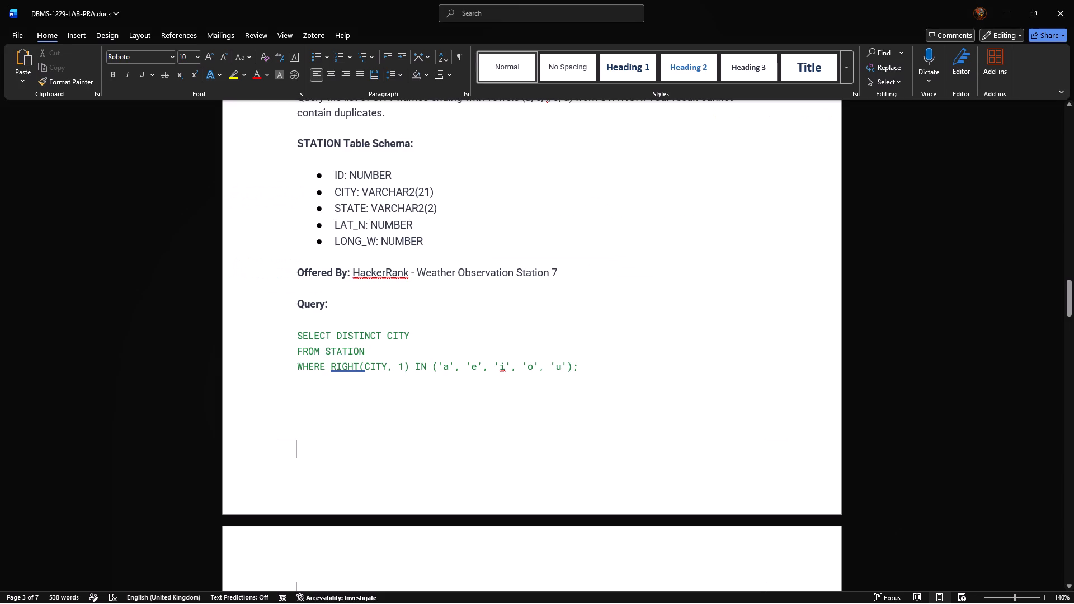
key("alt+Tab")
double_click(66, 0)
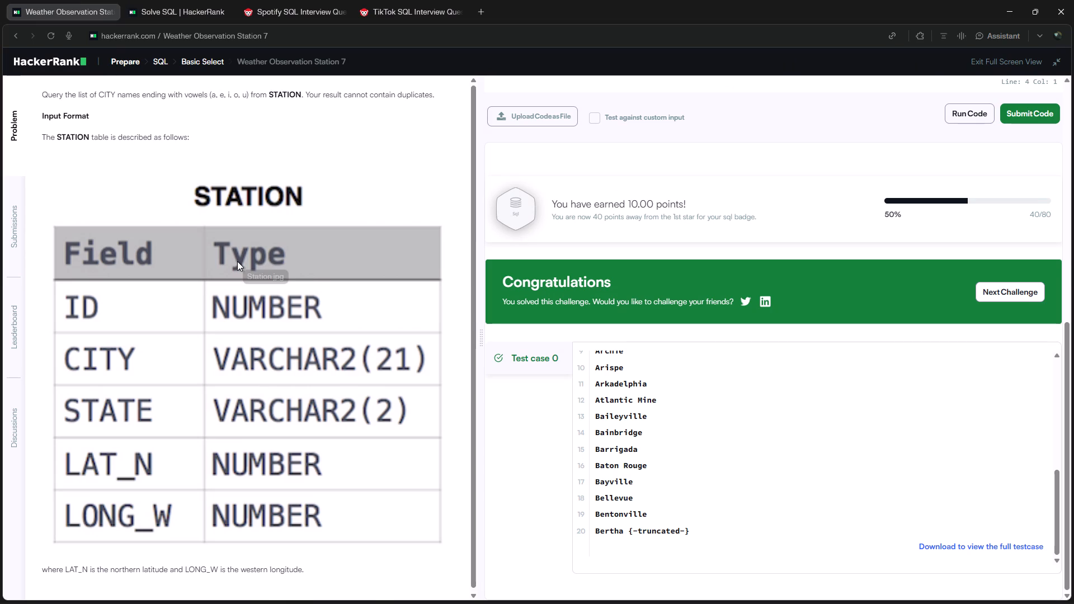
key("alt+Tab")
key("alt+Tab")
scroll(723, 418, "down", 5)
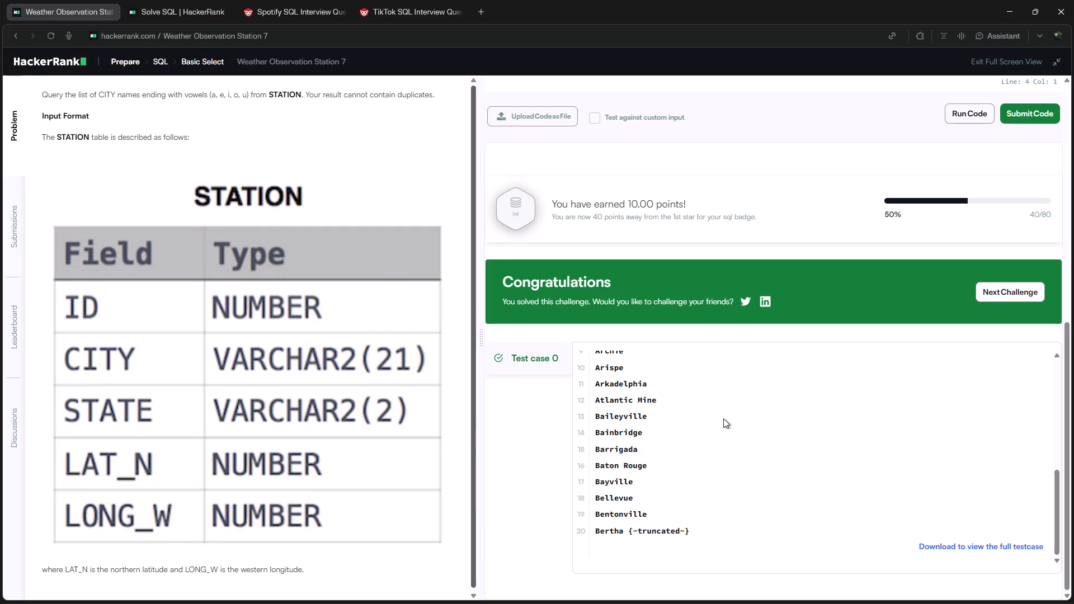
key("shift+super+s")
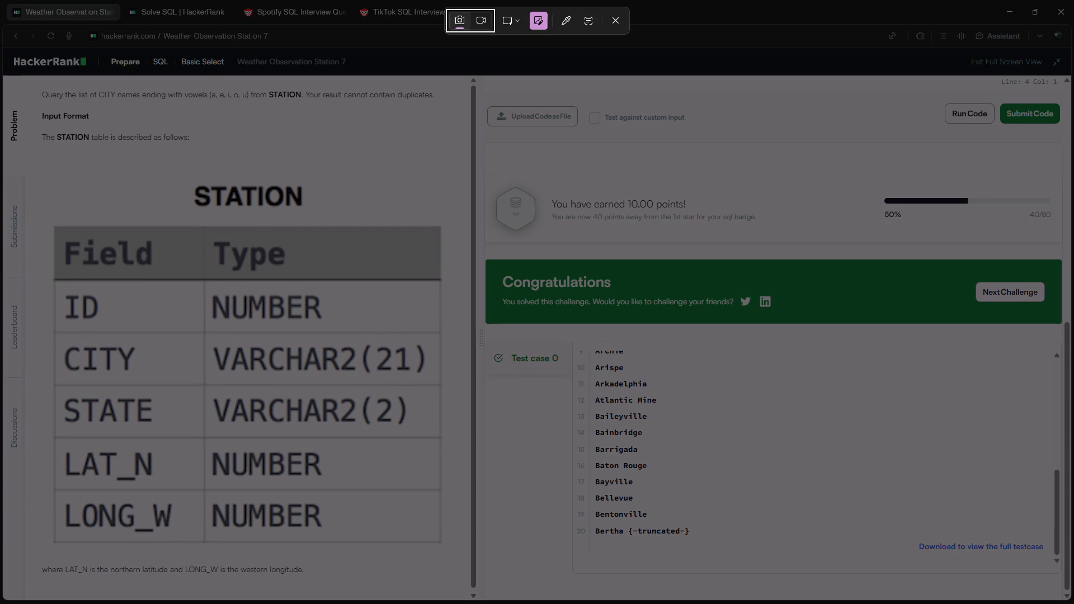
left_click_drag(0, 47, 1073, 603)
key("ctrl+c")
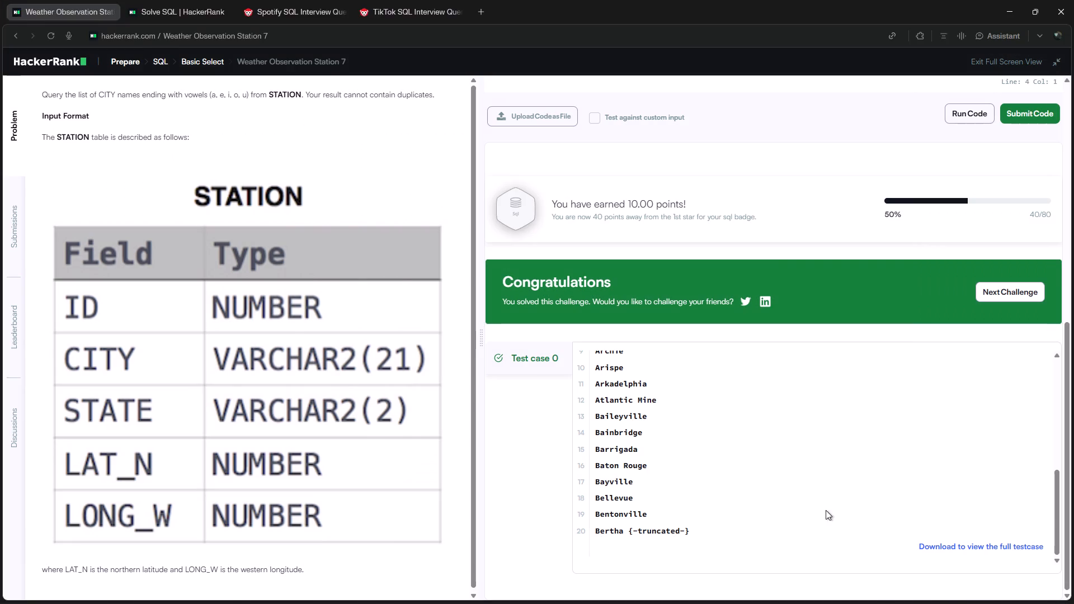
Back in the Word document, add two line breaks after Problem Statement 2's existing screenshot and paste the captured submission result there.
key("alt+Tab")
scroll(490, 405, "down", 14)
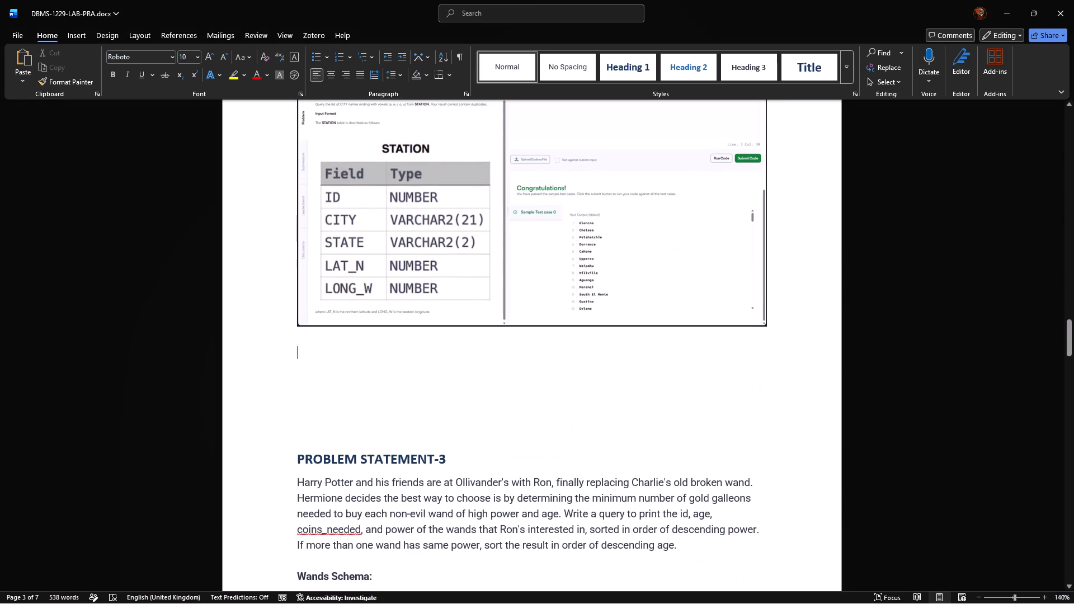
double_click(801, 298)
left_click(793, 315)
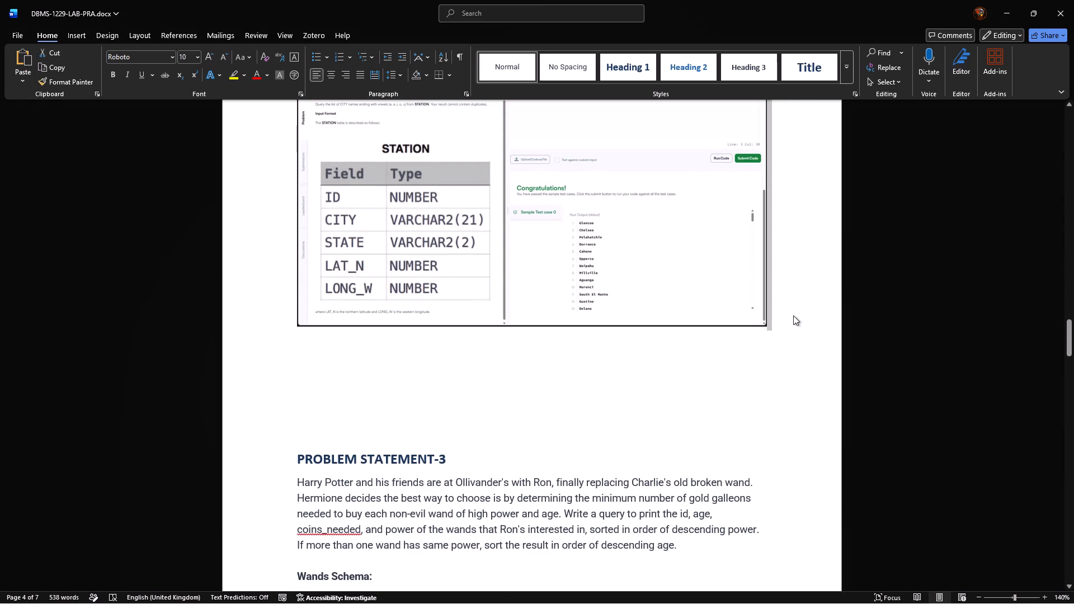
key("Return")
key("Return")
key("ctrl+v")
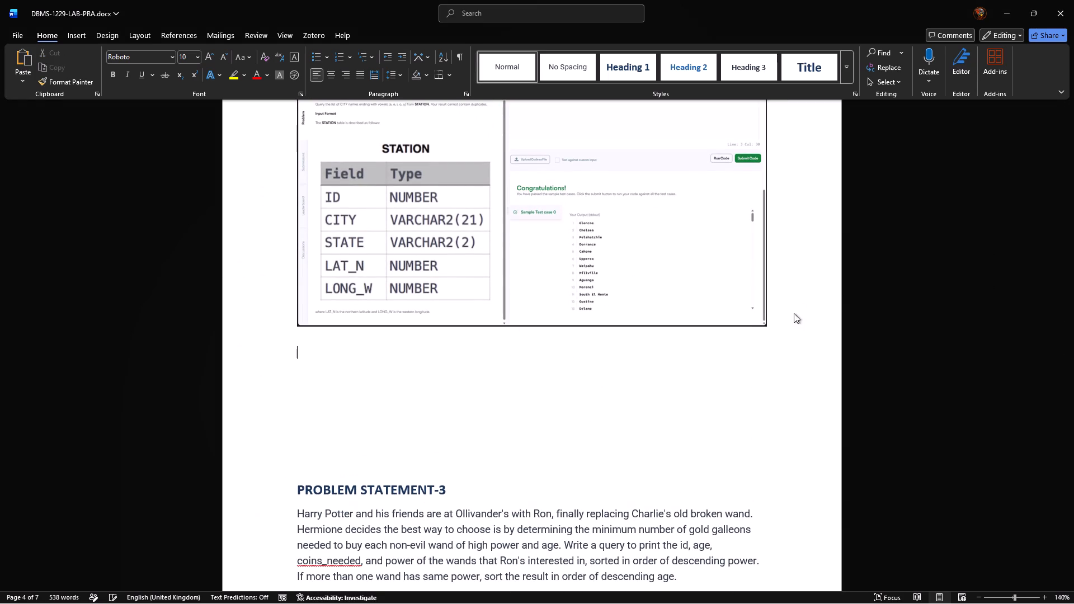
scroll(670, 386, "down", 20)
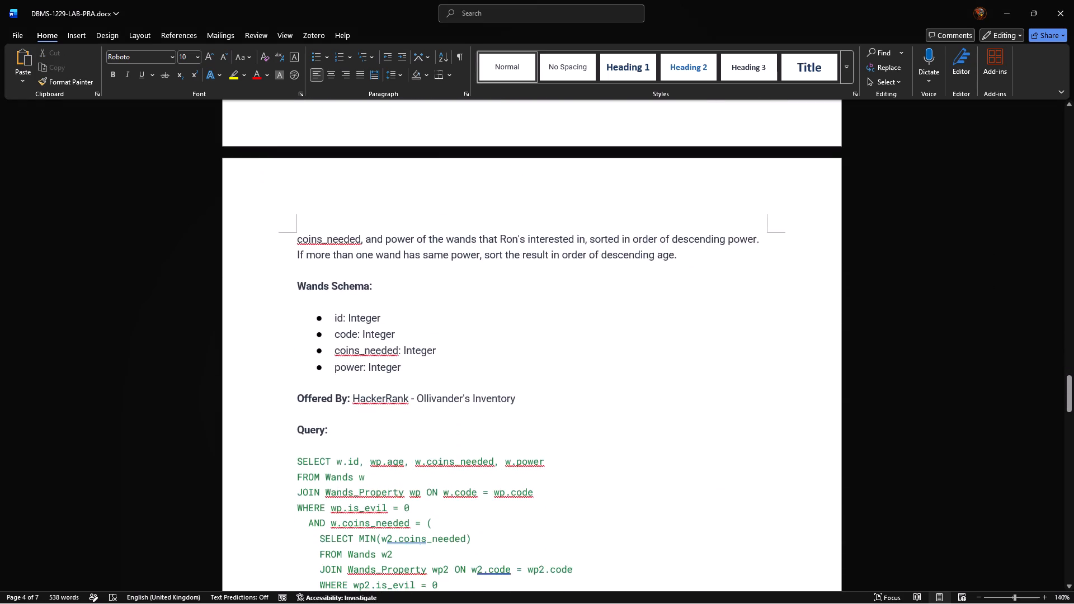
scroll(490, 359, "up", 11)
scroll(432, 310, "up", 5)
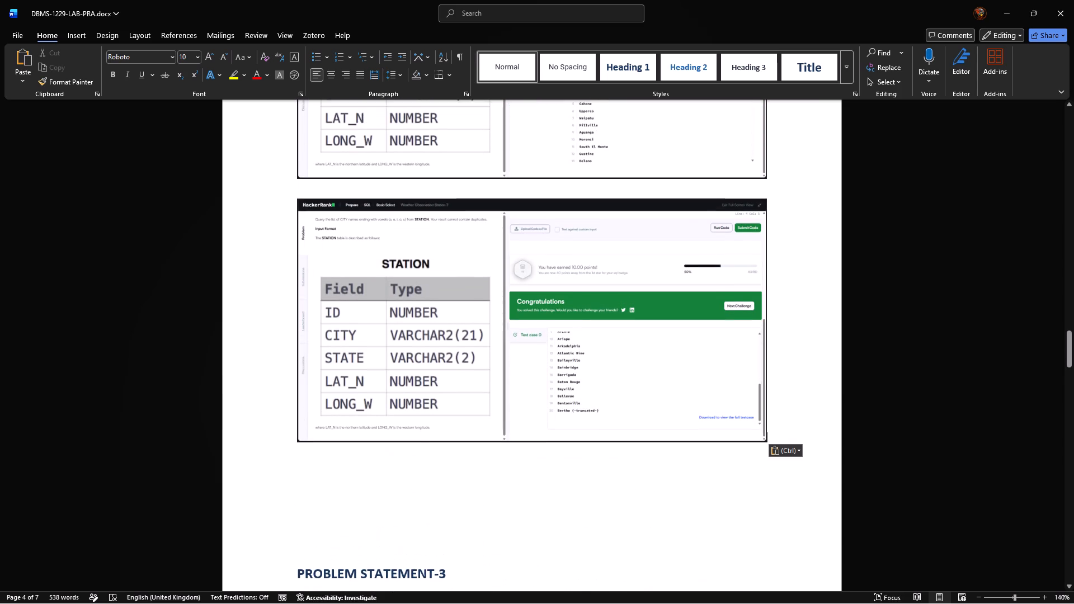
Delete the surplus blank lines between the pasted submission screenshot and the Problem Statement 3 heading.
left_click(423, 529)
key("BackSpace")
key("BackSpace")
key("BackSpace")
key("BackSpace")
key("BackSpace")
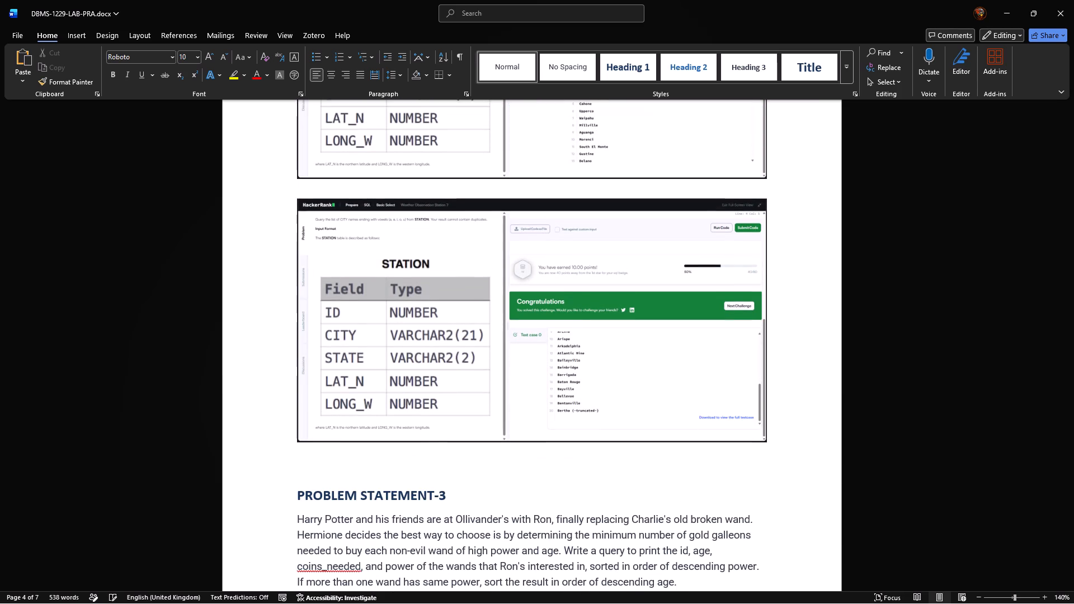
key("BackSpace")
scroll(390, 433, "down", 14)
scroll(398, 440, "down", 14)
scroll(398, 440, "up", 20)
scroll(398, 440, "up", 5)
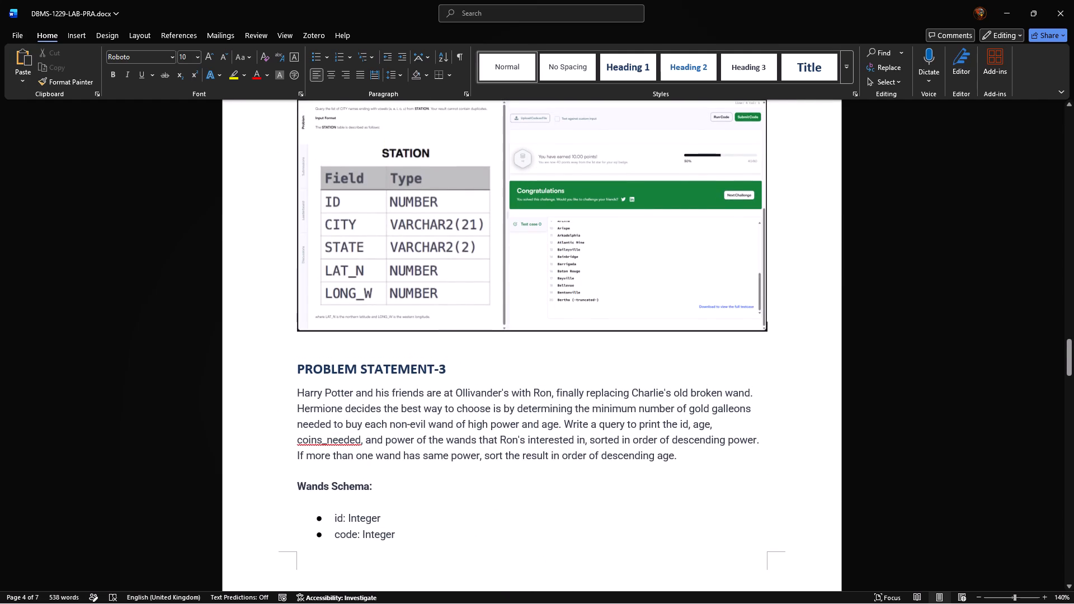
Insert nine blank lines above the Problem Statement 3 heading to push it towards the following page.
key("Return")
key("Return")
key("Return")
key("Return")
key("Return")
key("Return")
key("Return")
key("Return")
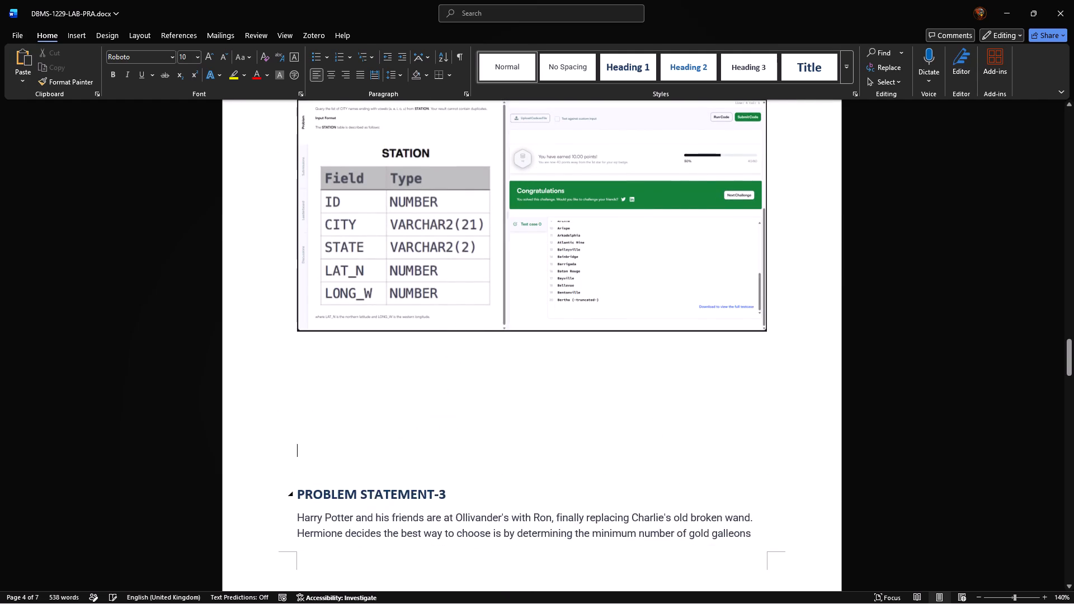
key("Return")
Insert two line breaks between the two Weather Observation Station 7 screenshots in Problem Statement 2.
scroll(516, 399, "up", 11)
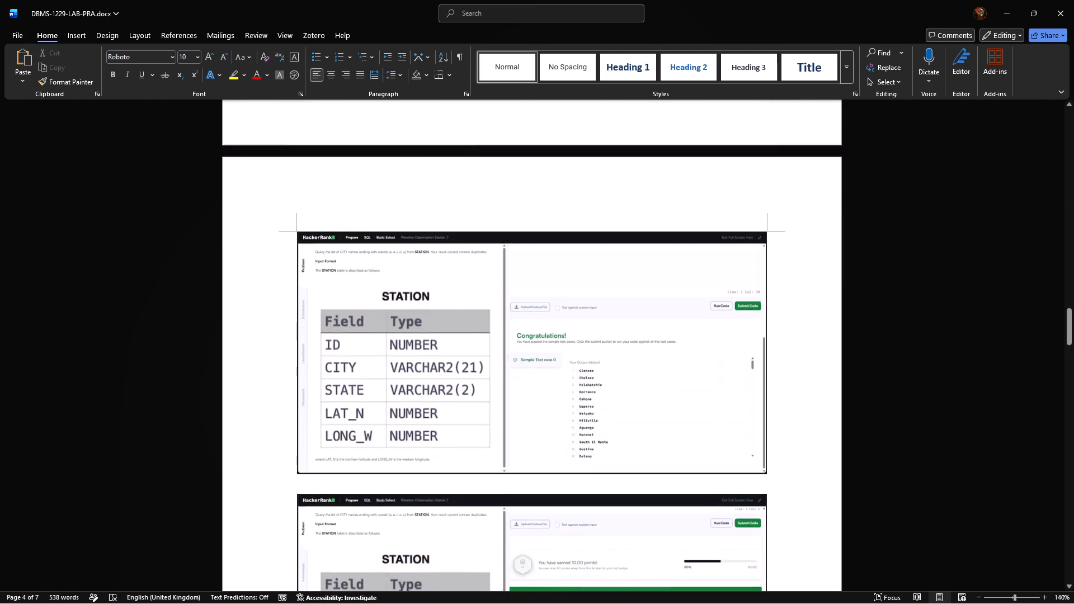
scroll(557, 400, "up", 12)
scroll(557, 400, "down", 20)
scroll(557, 400, "down", 7)
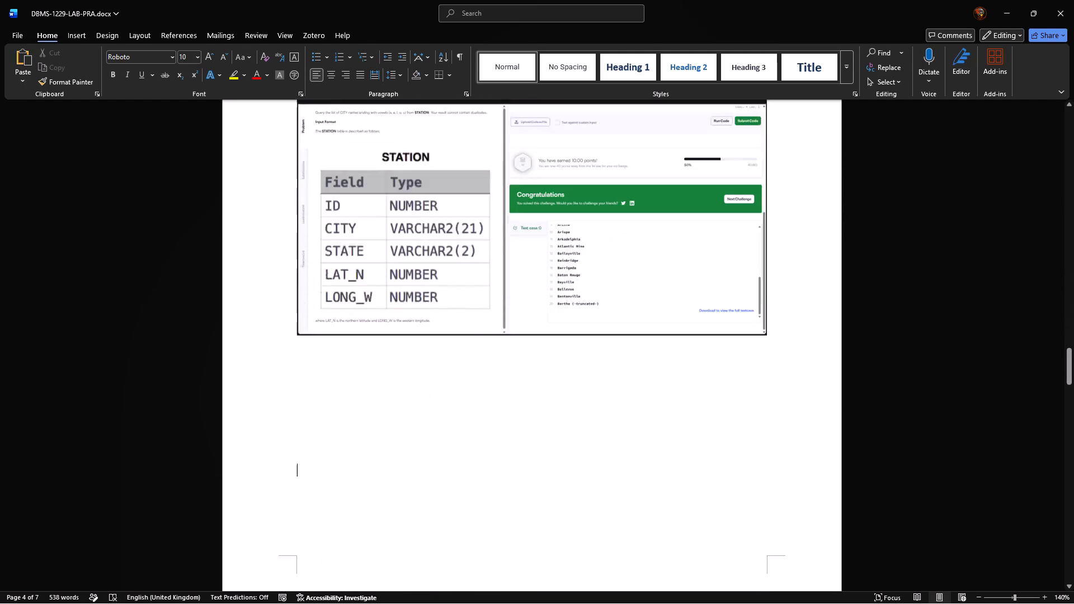
scroll(559, 419, "up", 11)
left_click(797, 314)
key("Return")
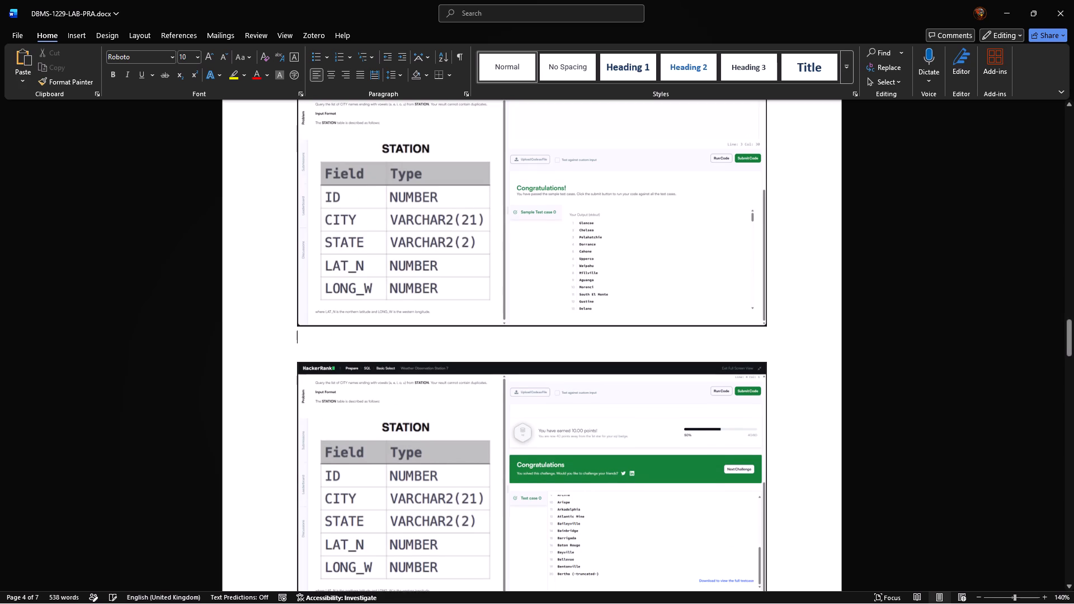
key("Return")
Examine Problem Statement 3's query and screenshot, and how its page leads into Problem Statement 4.
scroll(723, 365, "down", 20)
scroll(723, 365, "down", 1)
scroll(434, 372, "down", 13)
scroll(401, 377, "up", 5)
scroll(401, 377, "down", 1)
scroll(401, 377, "up", 5)
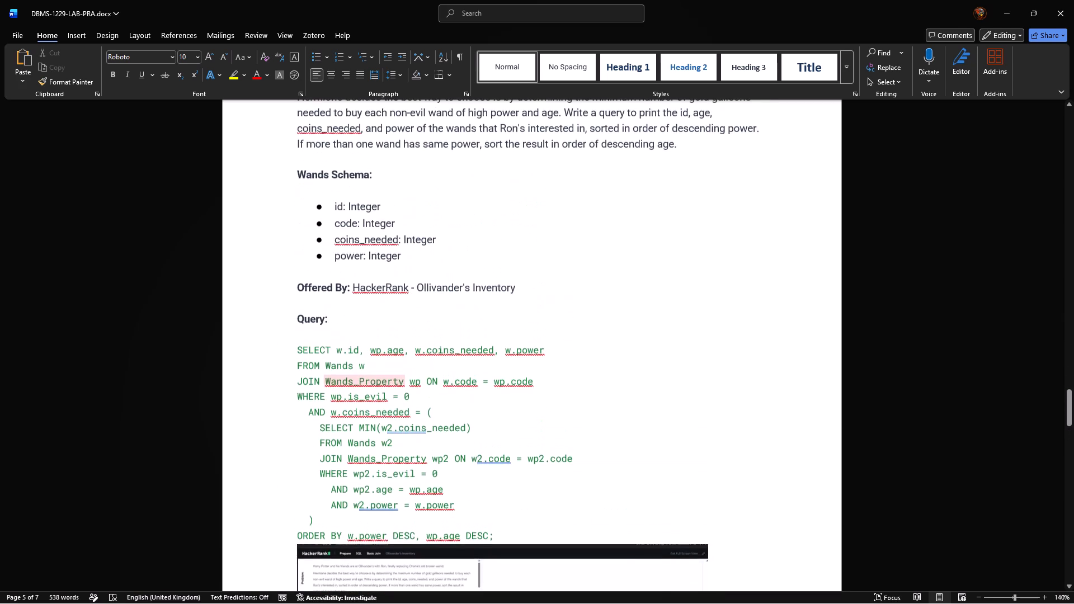
scroll(401, 377, "up", 4)
scroll(401, 377, "down", 6)
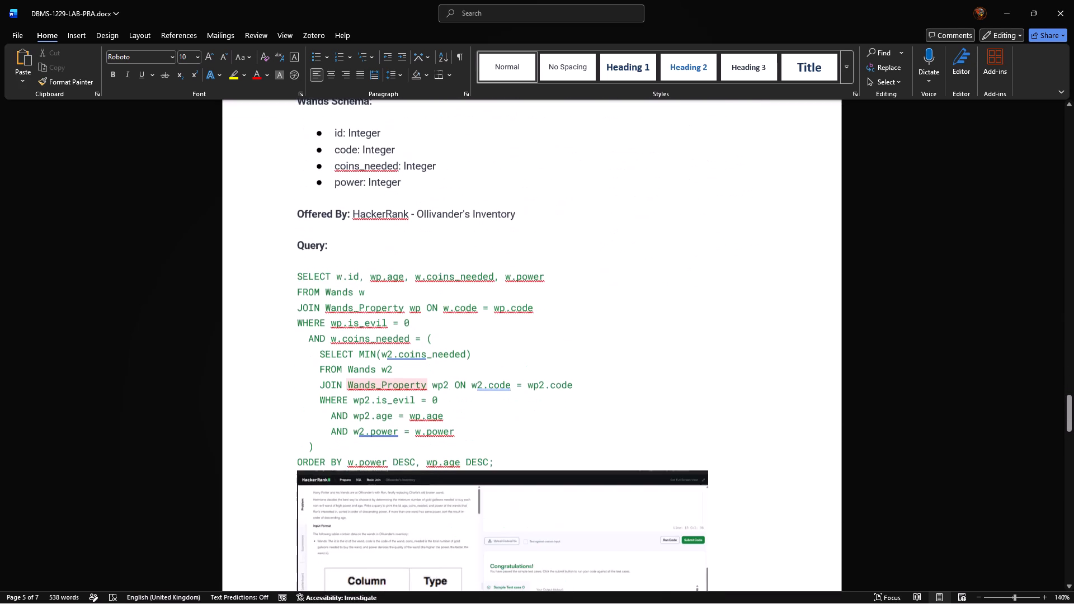
scroll(400, 377, "down", 5)
scroll(400, 377, "up", 5)
scroll(400, 377, "down", 13)
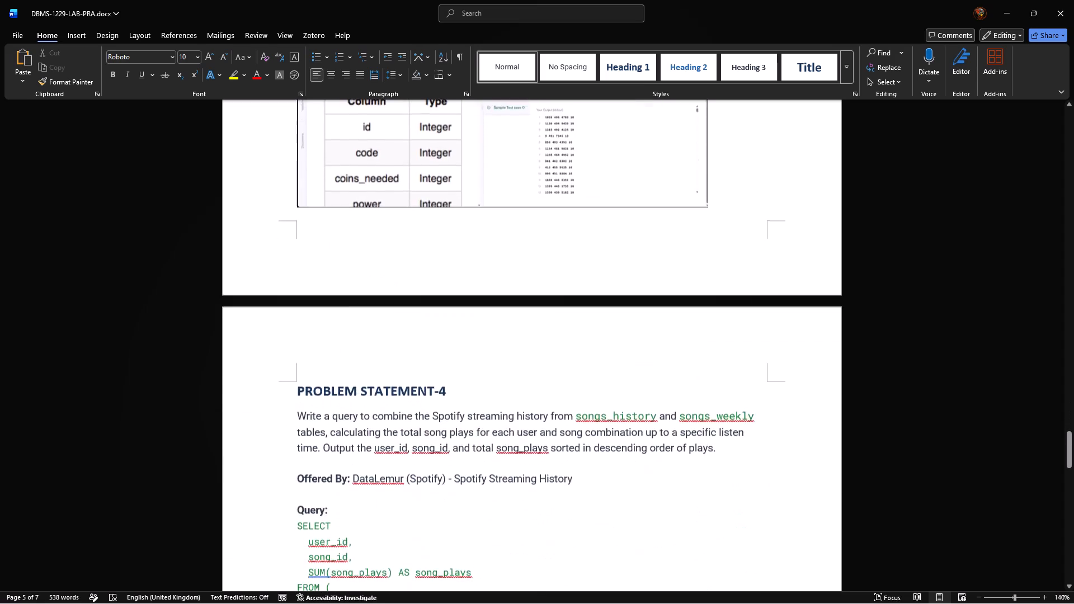
scroll(400, 377, "down", 5)
scroll(400, 377, "up", 11)
scroll(496, 389, "up", 5, "ctrl")
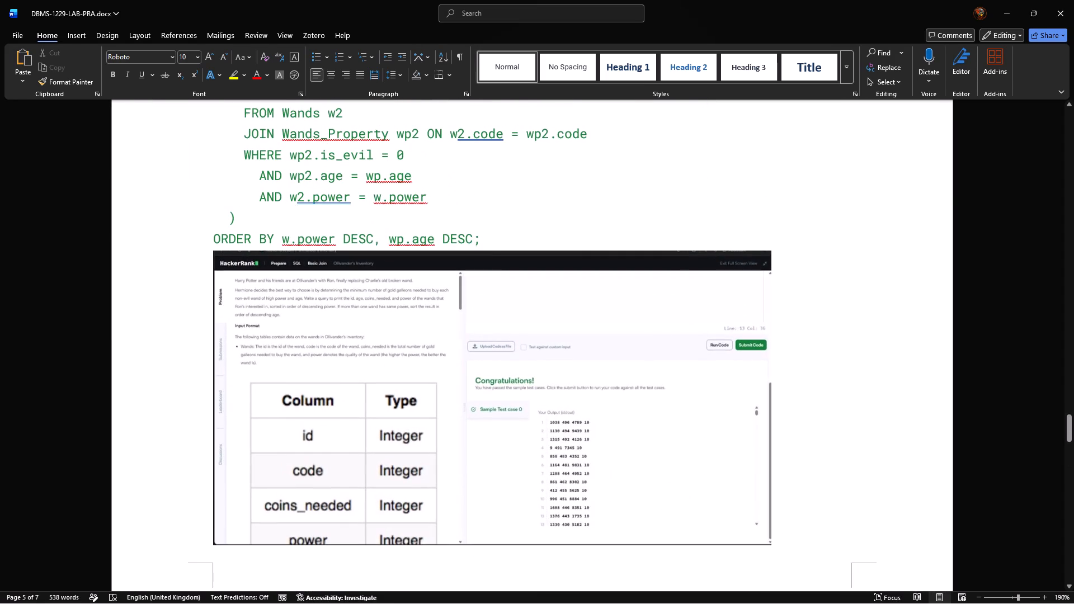
Switch to Comet and reopen the Ollivander's Inventory challenge from HackerRank's Solved SQL list.
key("alt+Tab")
double_click(174, 0)
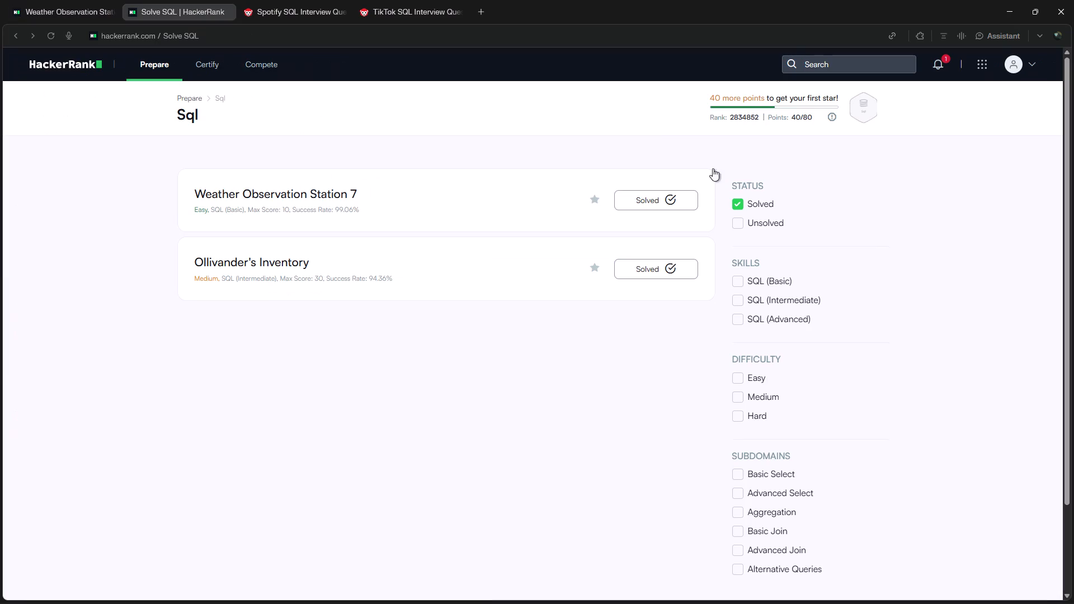
key("alt+Tab")
key("alt+Tab")
left_click(101, 0)
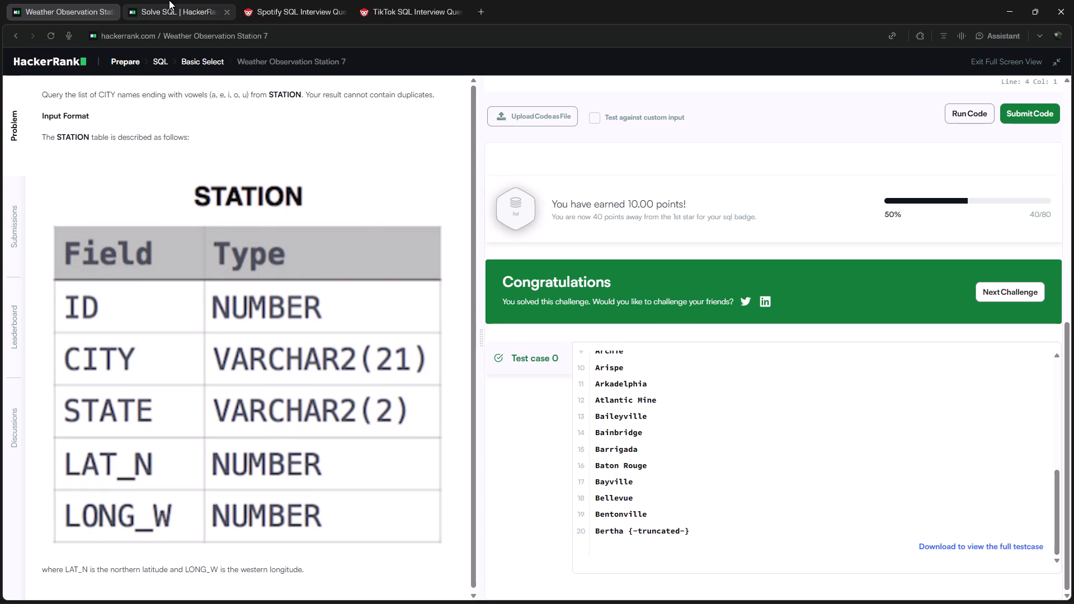
left_click(169, 0)
left_click(368, 270)
left_click(20, 0)
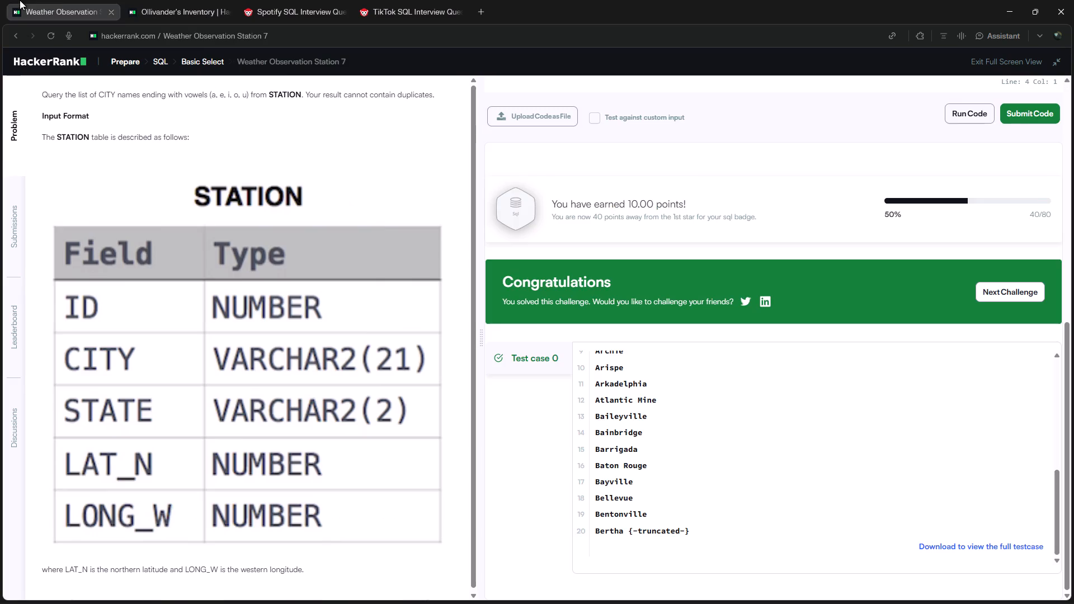
double_click(161, 0)
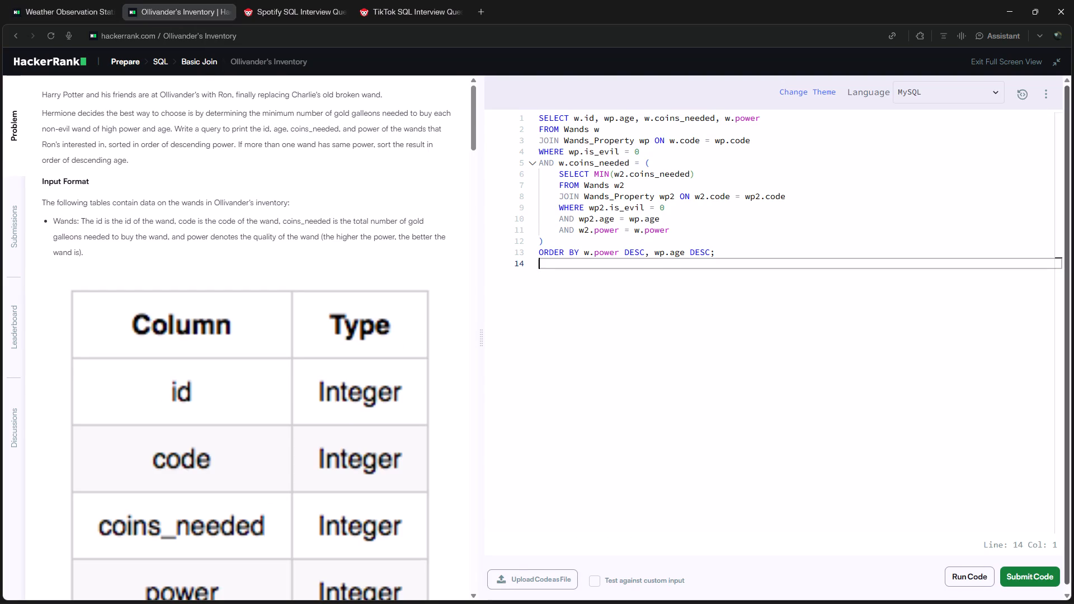
Run the existing Ollivander's Inventory query against the sample test and submit it.
left_click(962, 582)
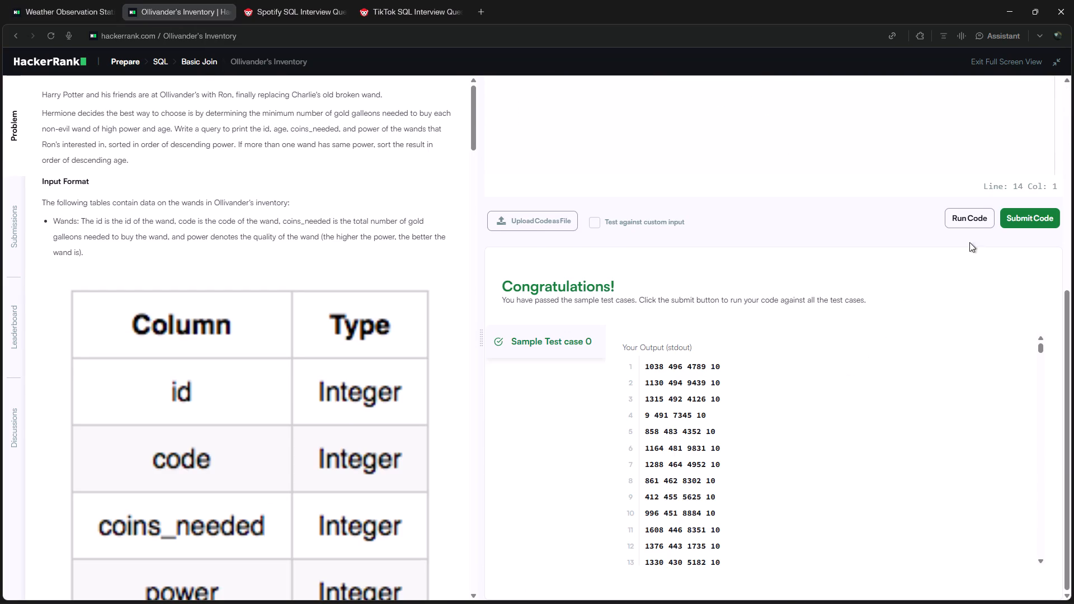
left_click(1023, 223)
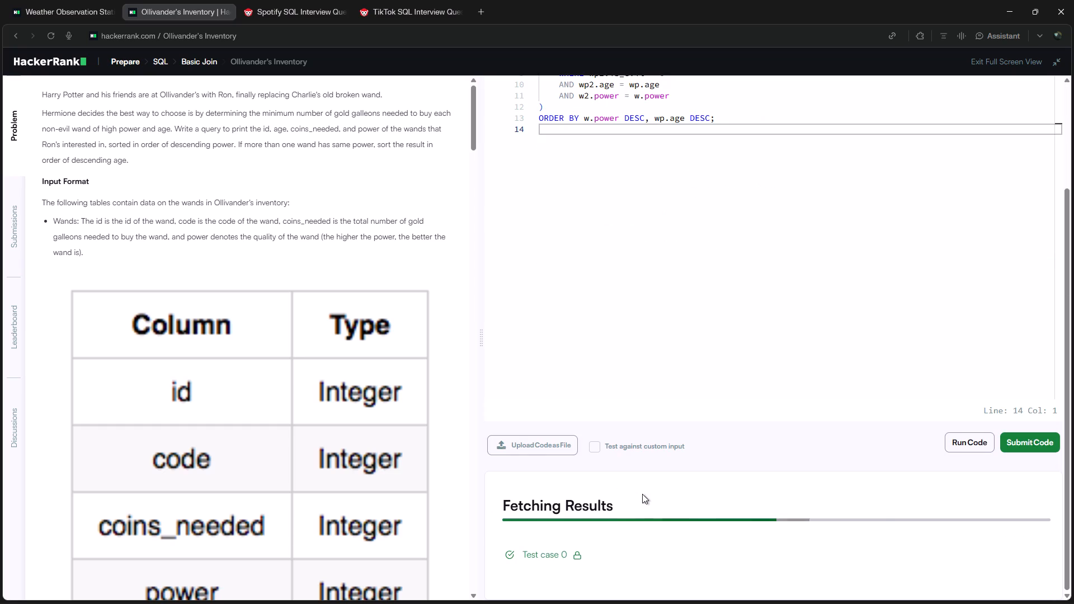
Bring the submission result and the end of Test case 0's output into view, capture the whole HackerRank page and copy it.
scroll(704, 480, "down", 13)
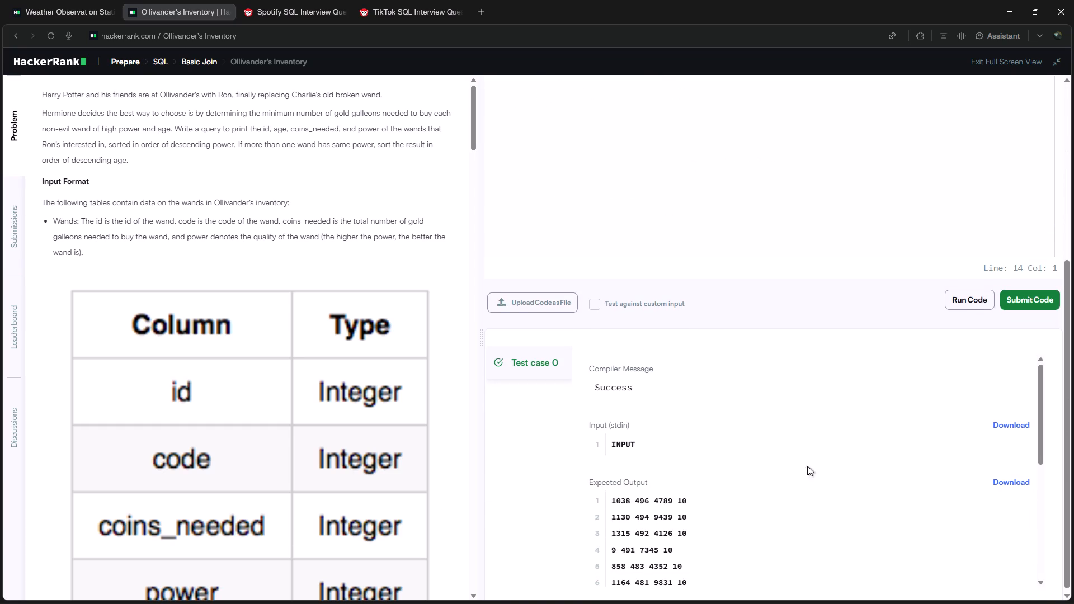
scroll(824, 475, "down", 13)
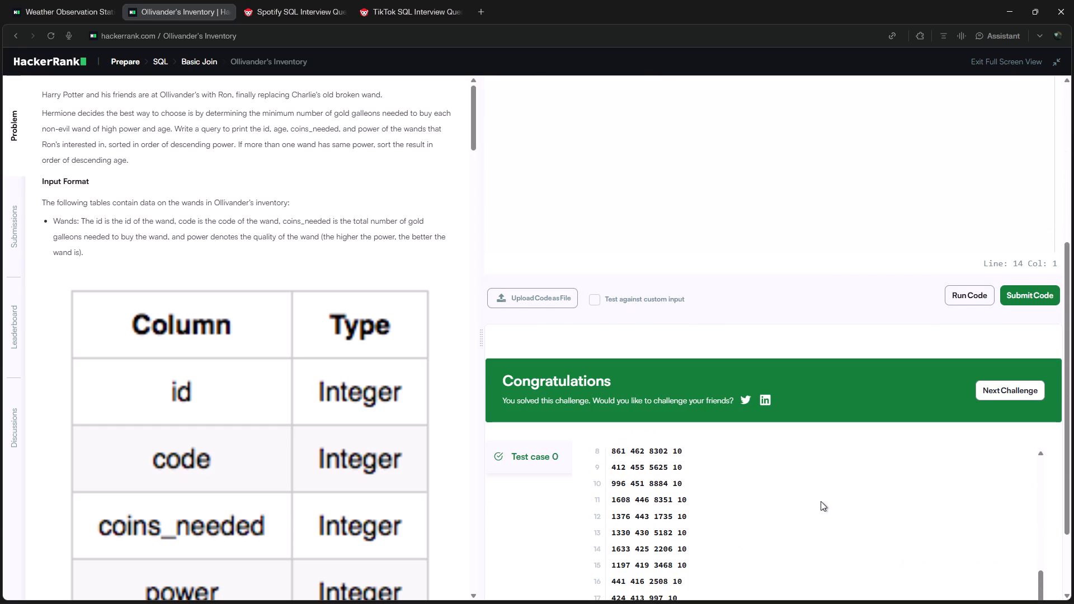
scroll(817, 487, "down", 13)
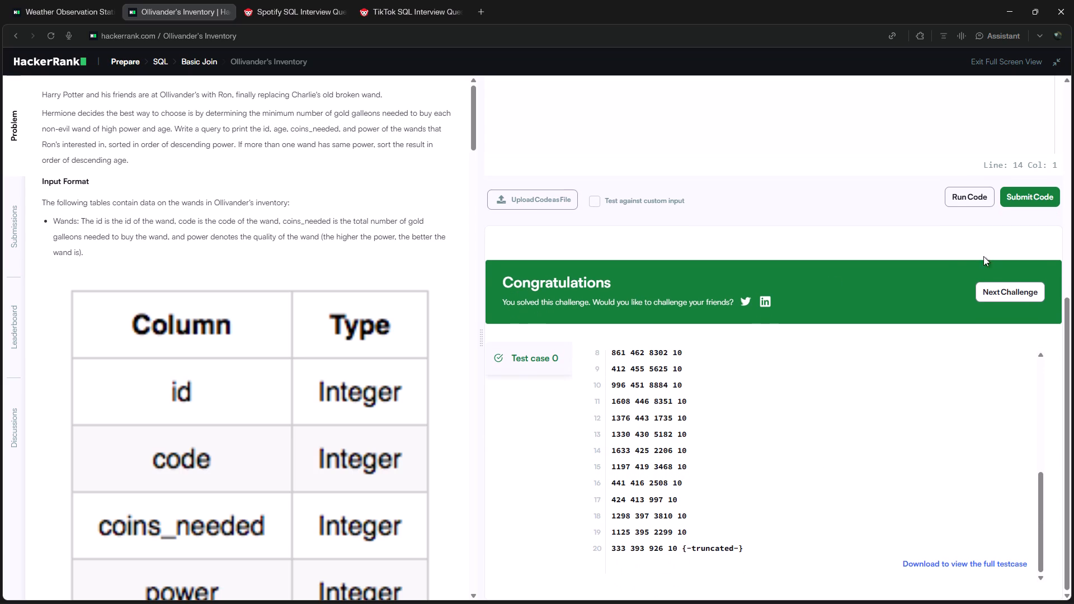
key("shift+super+s")
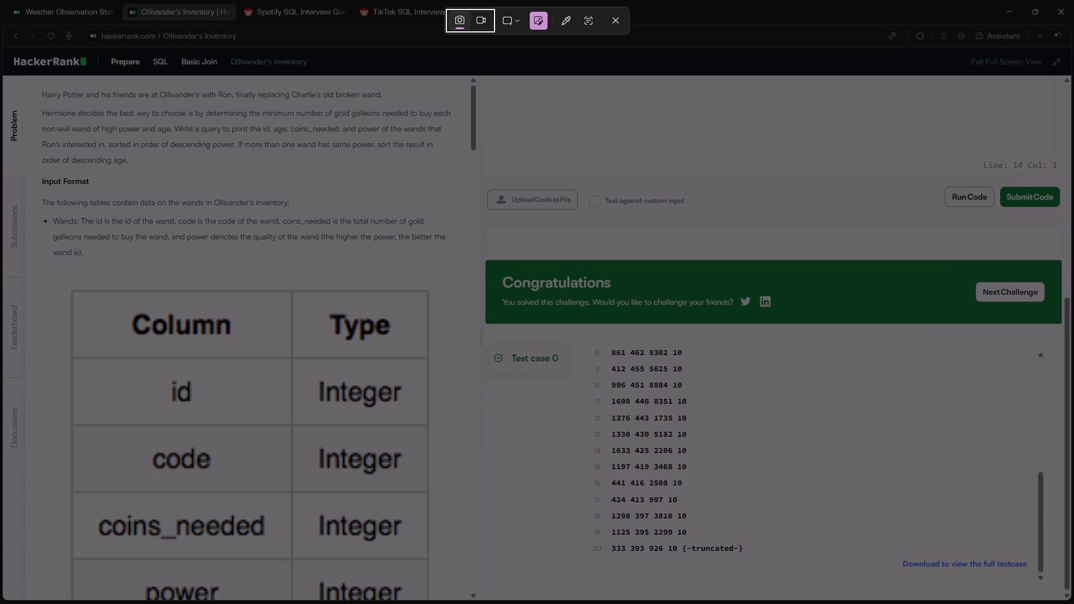
left_click_drag(4, 51, 1073, 603)
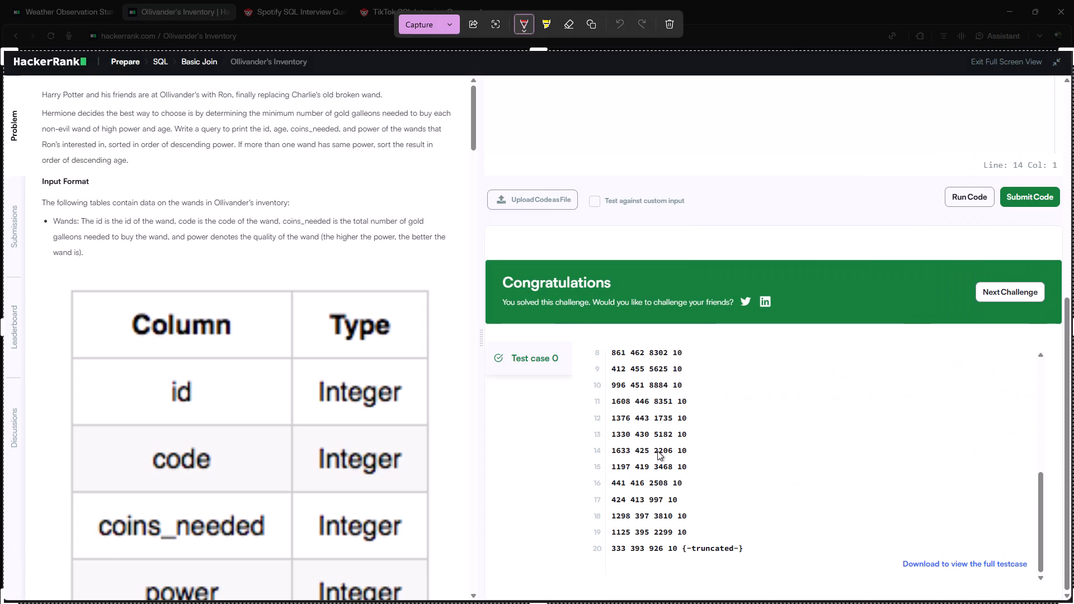
key("ctrl+c")
In the Word document, paste the Ollivander's Inventory submission screenshot on a new line after Problem Statement 3's existing screenshot.
key("alt+Tab")
scroll(849, 459, "down", 6)
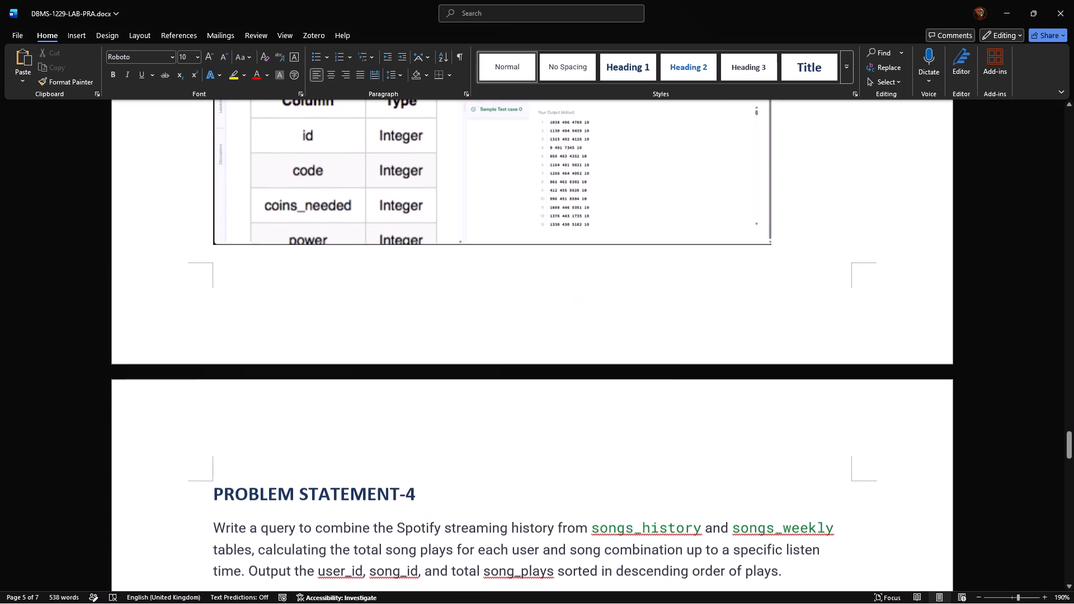
left_click(837, 231)
key("Return")
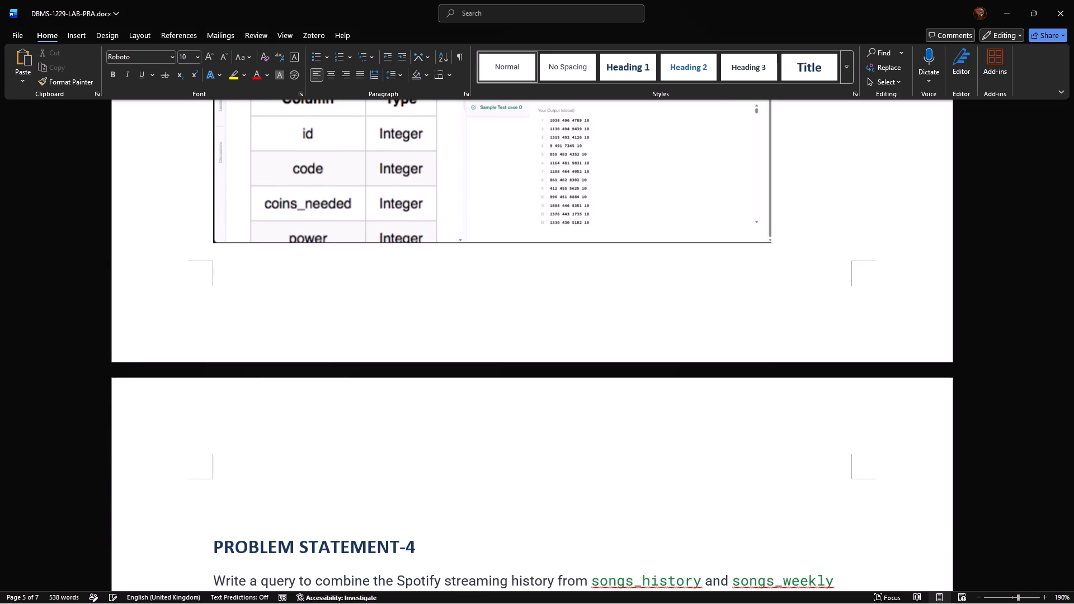
key("ctrl+v")
scroll(672, 241, "down", 9)
scroll(312, 140, "down", 4)
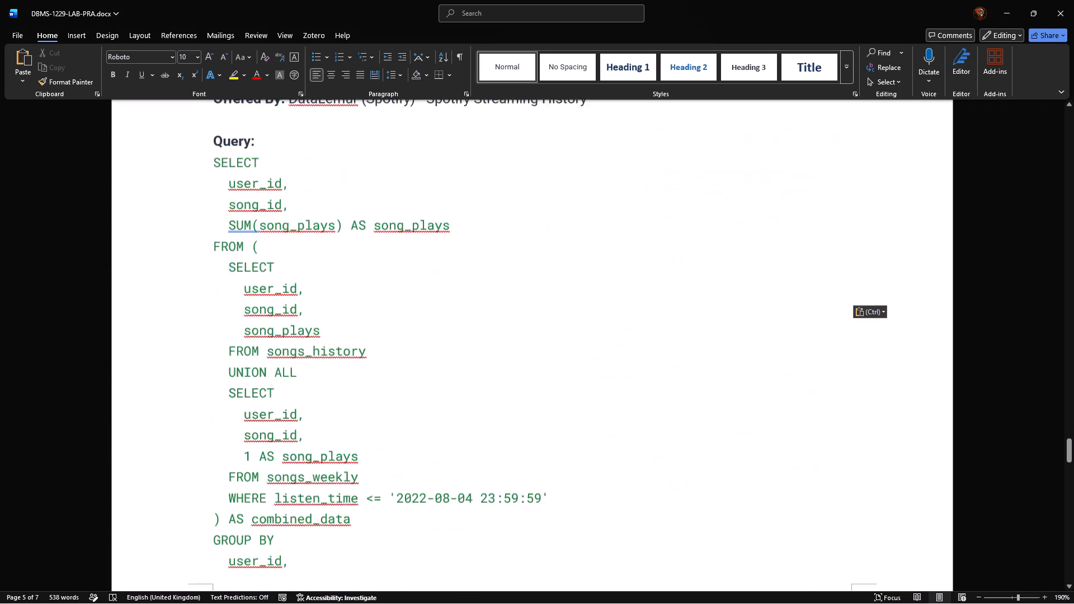
Check Problem Statement 4's existing Spotify Streaming History screenshot in the Word document against the DataLemur page in Comet.
scroll(310, 141, "down", 13)
scroll(317, 229, "down", 1)
scroll(349, 187, "down", 5)
scroll(515, 216, "up", 6)
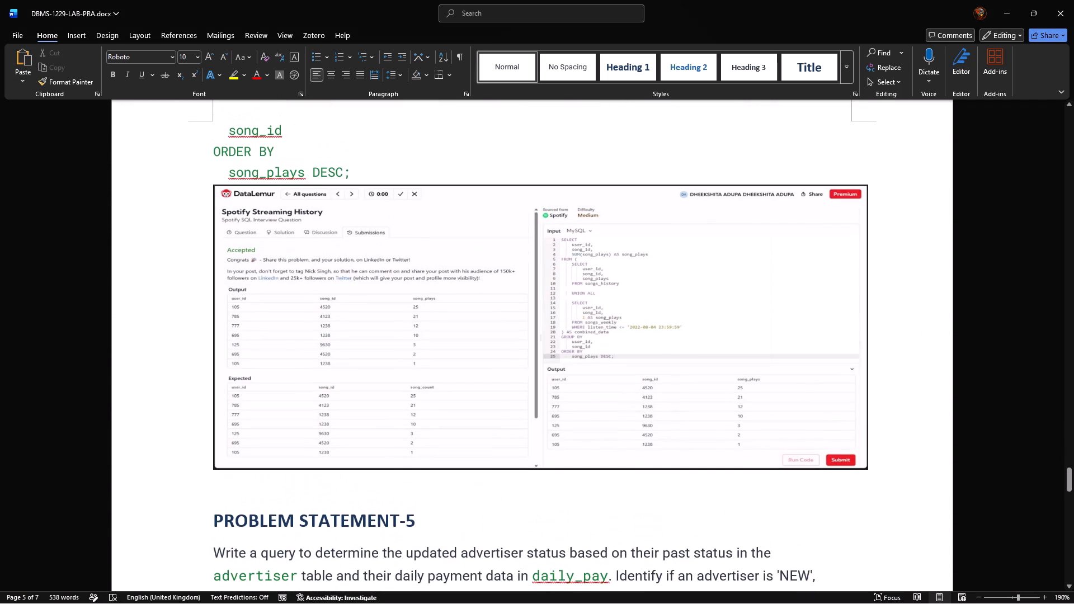
scroll(572, 331, "up", 6, "ctrl")
scroll(572, 331, "down", 5)
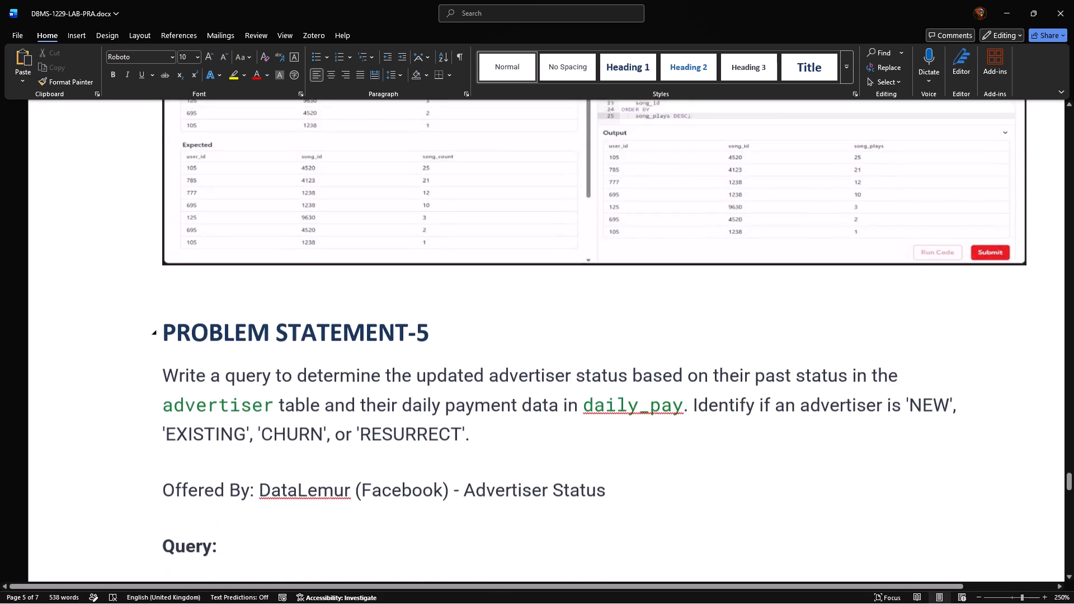
key("alt+Tab")
left_click(294, 0)
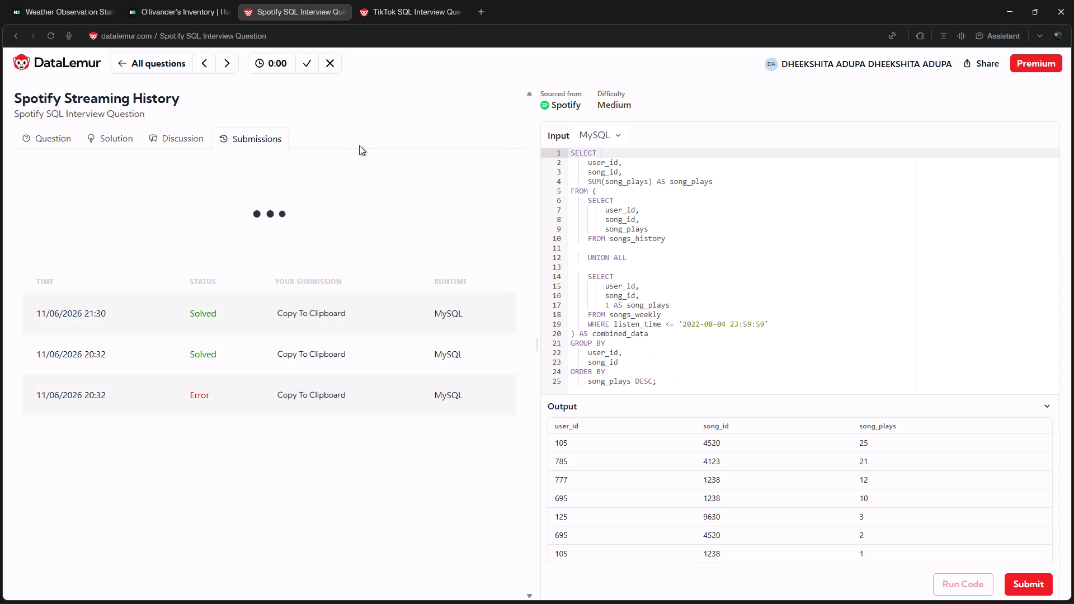
key("alt+Tab")
scroll(286, 285, "down", 1)
scroll(286, 285, "up", 4)
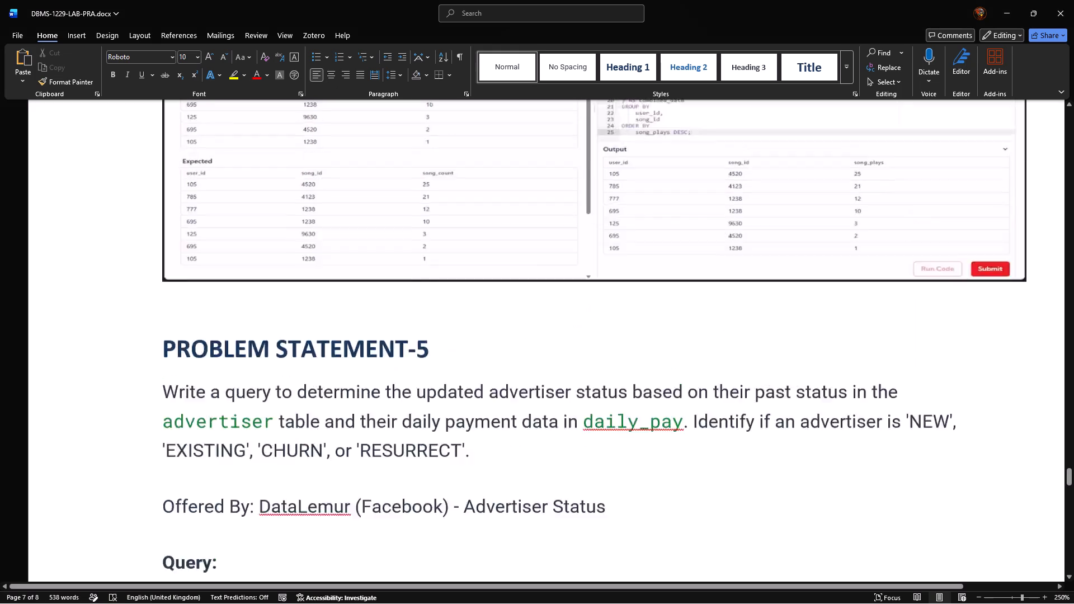
scroll(286, 285, "up", 2)
Show the Spotify Streaming History question description in Comet, capture and copy the whole page, and return to Problem Statement 4 in Word.
key("alt+Tab")
left_click(54, 136)
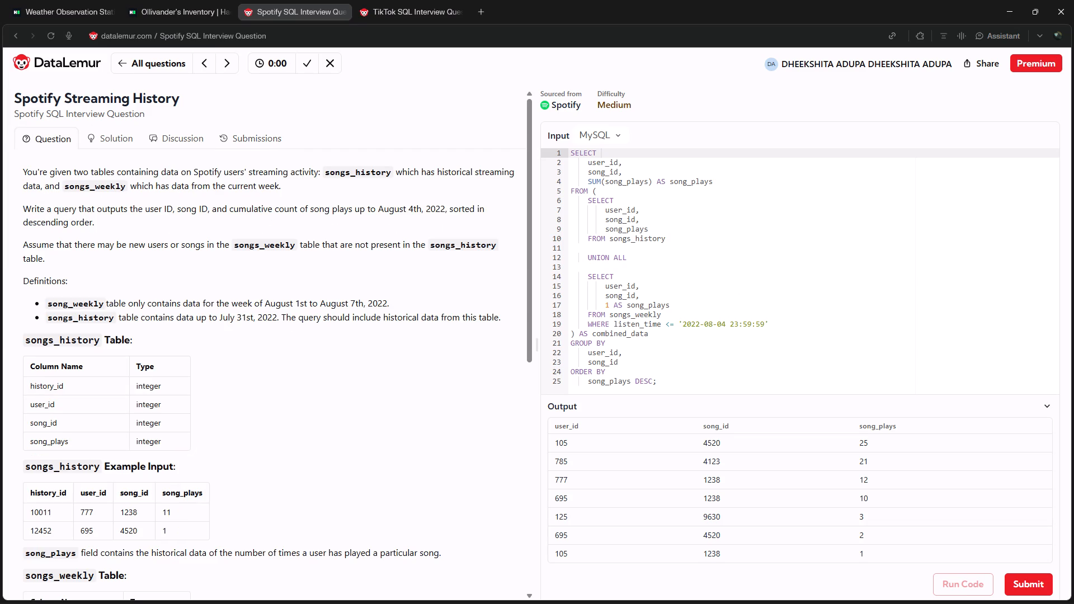
scroll(1057, 483, "down", 3)
key("shift+super+s")
left_click_drag(0, 46, 1073, 603)
key("ctrl+c")
key("alt+Tab")
scroll(938, 494, "down", 7)
scroll(984, 362, "up", 5)
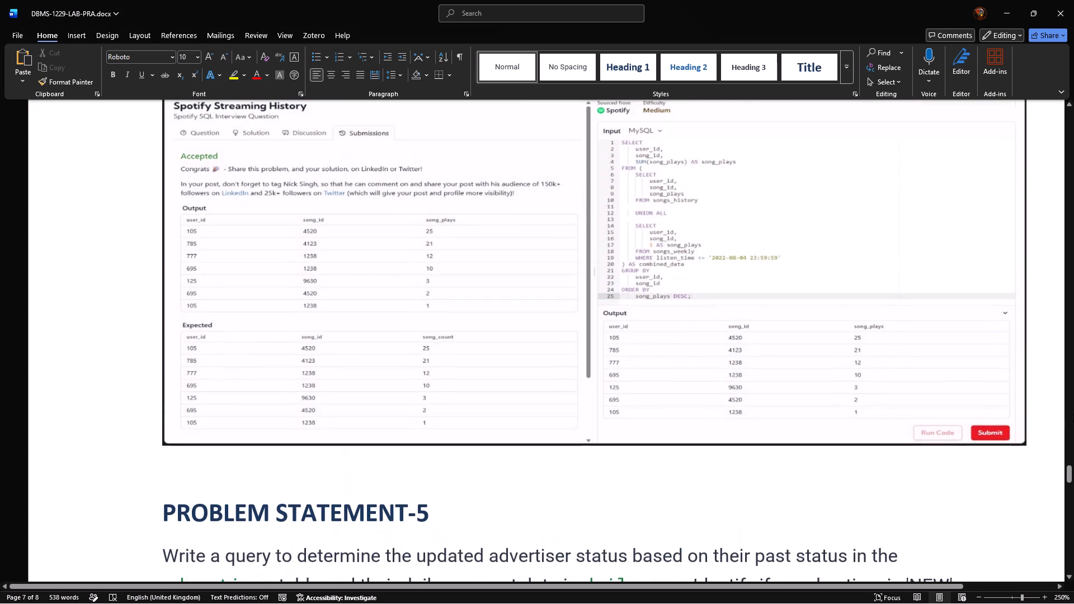
Paste the Spotify Streaming History question screenshot on a new line below Problem Statement 4's existing screenshot.
left_click(1039, 410)
key("Return")
key("Return")
key("ctrl+v")
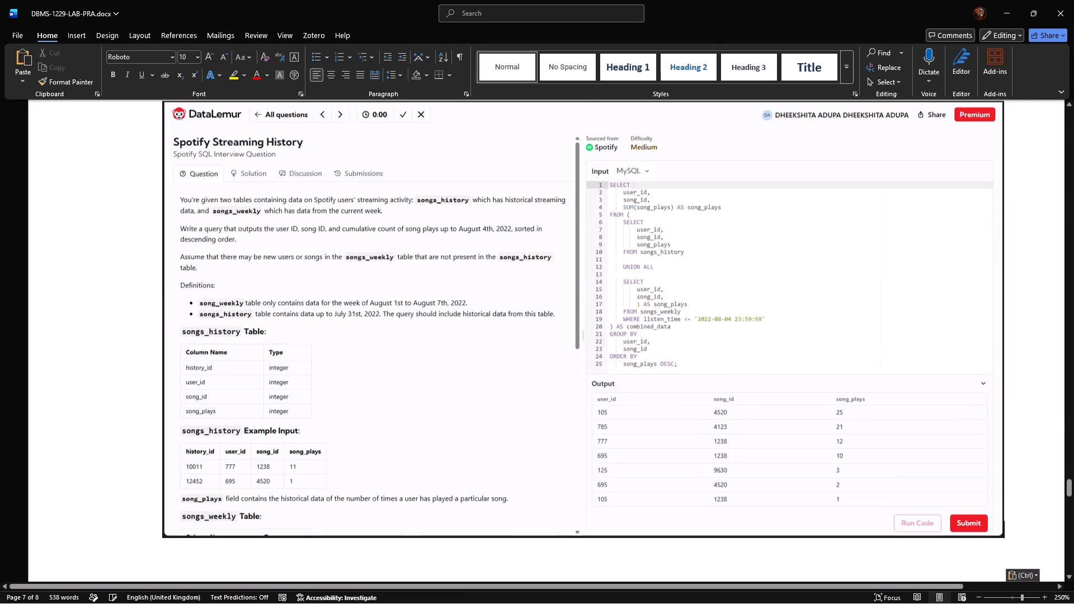
Insert eight blank lines after the pasted Spotify question screenshot to push the Problem Statement-5 heading further down.
scroll(894, 447, "down", 8)
scroll(643, 400, "up", 6)
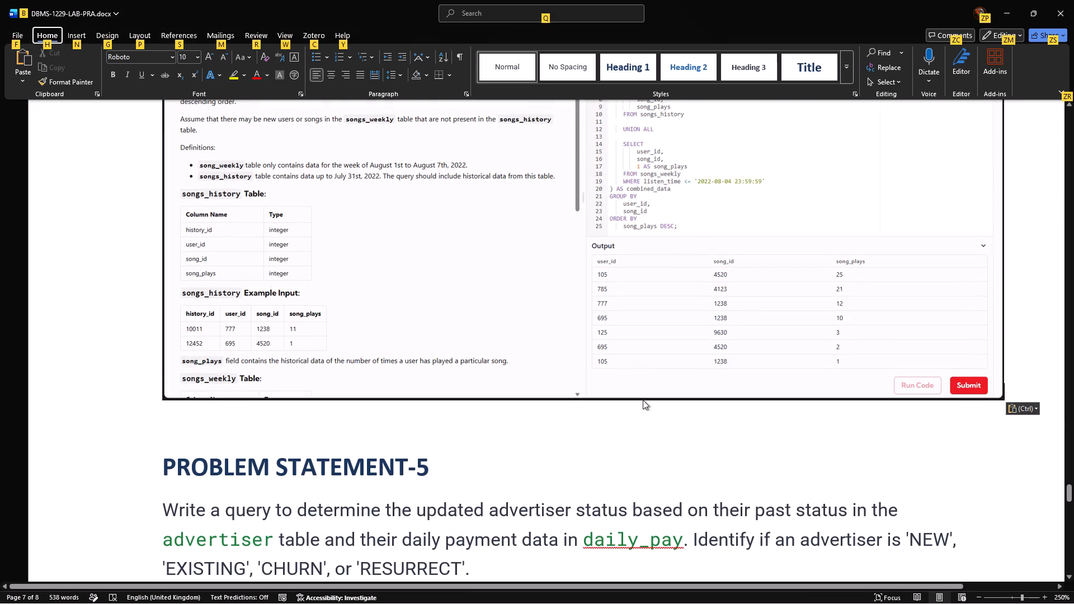
scroll(579, 431, "down", 12)
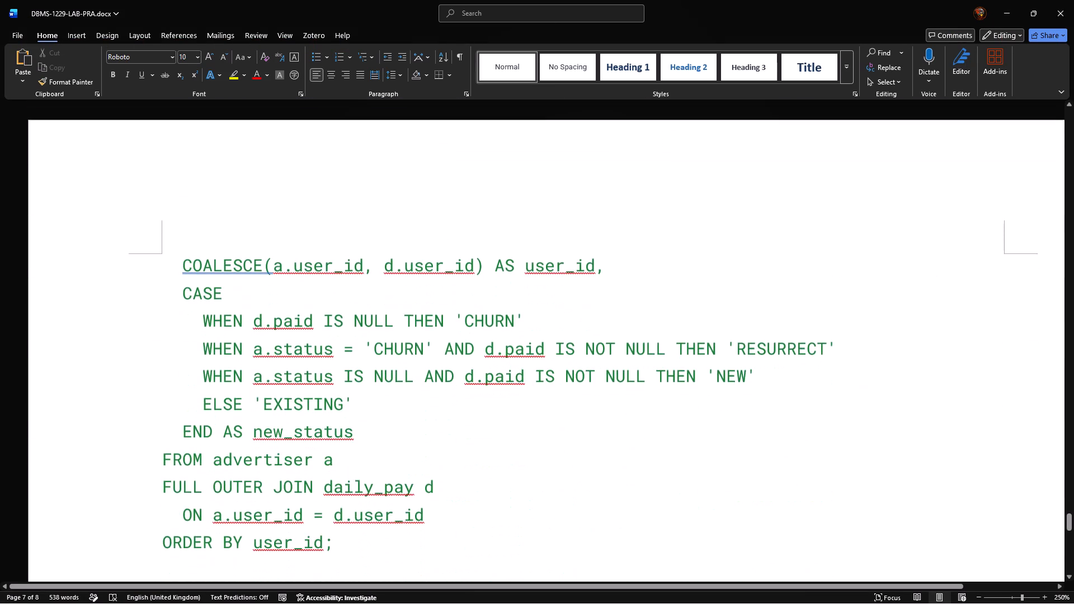
scroll(576, 436, "up", 6)
scroll(576, 436, "down", 1)
scroll(576, 436, "up", 9)
left_click(1012, 481)
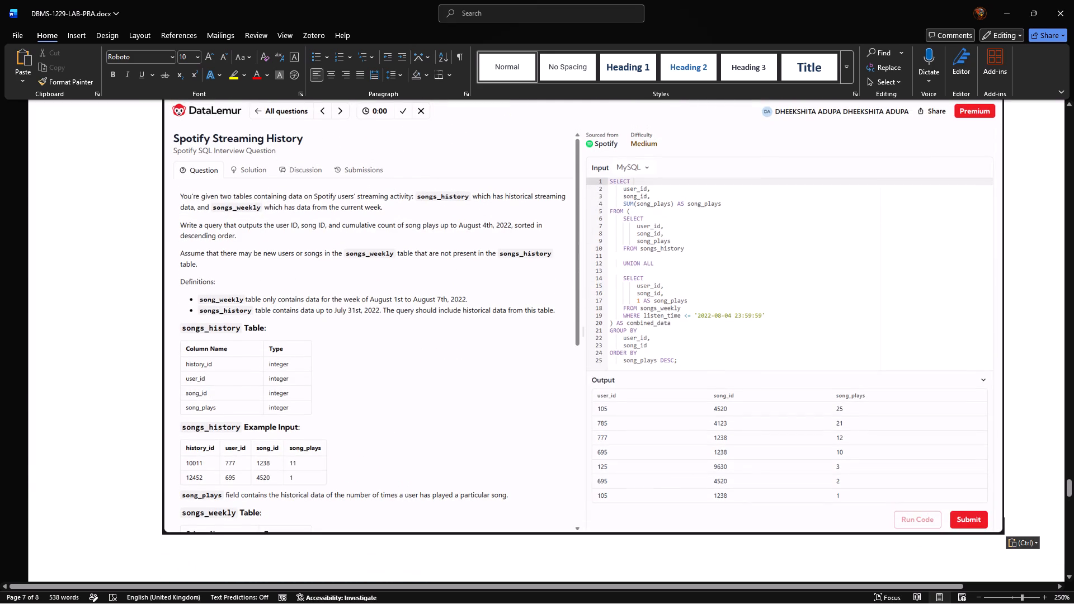
key("Return")
key("Return")
key("Return")
scroll(656, 446, "down", 6)
key("Return")
scroll(632, 436, "down", 1)
key("Return")
key("Return")
key("Return")
key("Return")
After reaching Problem Statement 5's Advertiser Status screenshot, switch to Comet, open DataLemur's full question list in a new tab and filter it to Solved.
scroll(632, 436, "down", 14)
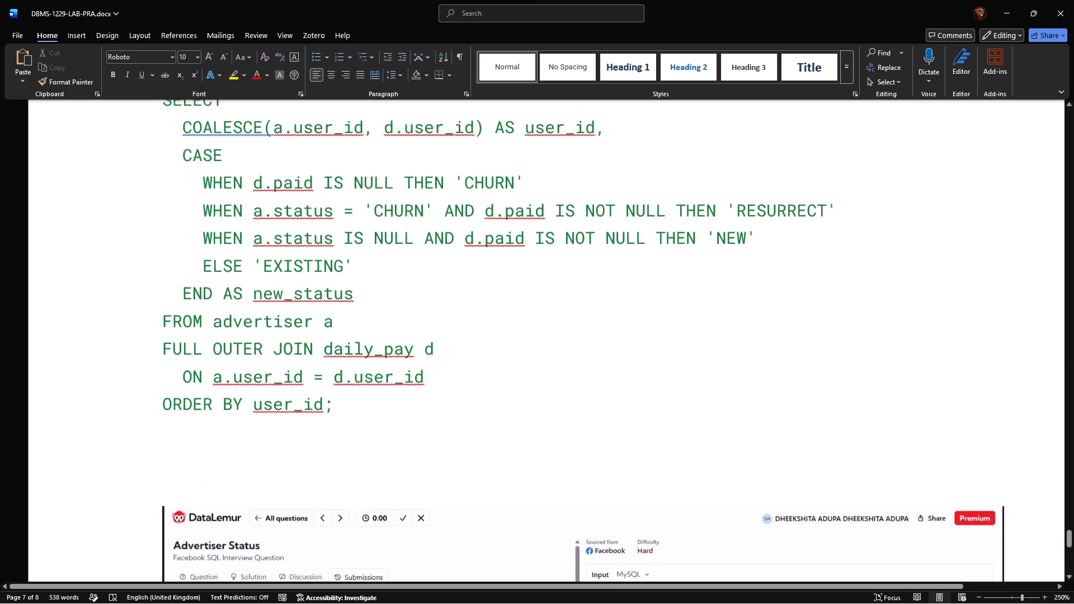
scroll(632, 436, "down", 3)
scroll(420, 430, "down", 4)
key("alt+Tab")
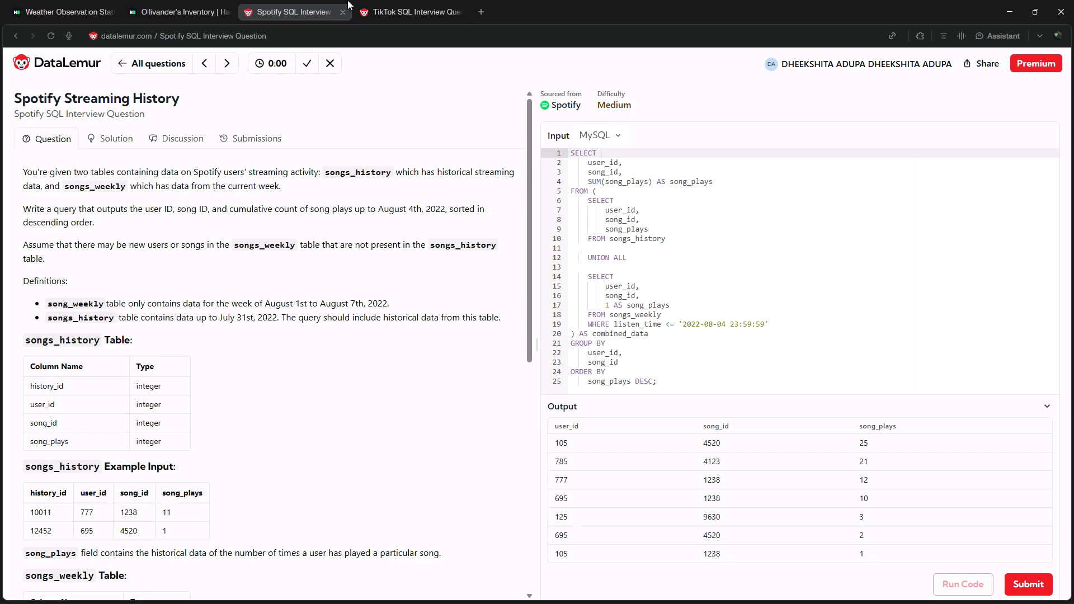
left_click(378, 0)
left_click_drag(63, 68, 675, 0)
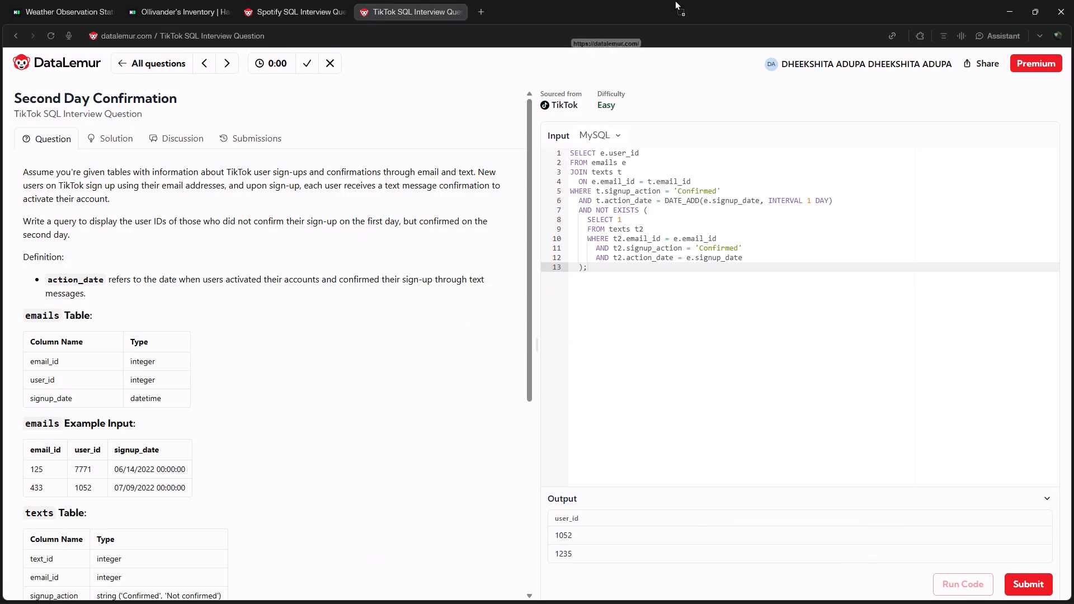
left_click_drag(675, 0, 657, 0)
left_click(157, 64)
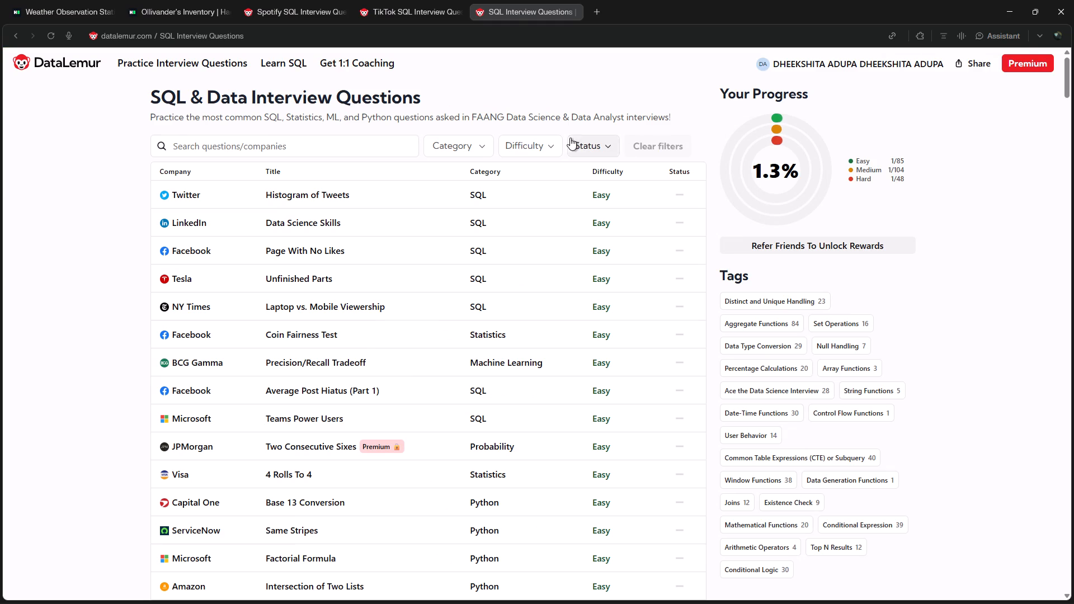
left_click(606, 144)
left_click(610, 214)
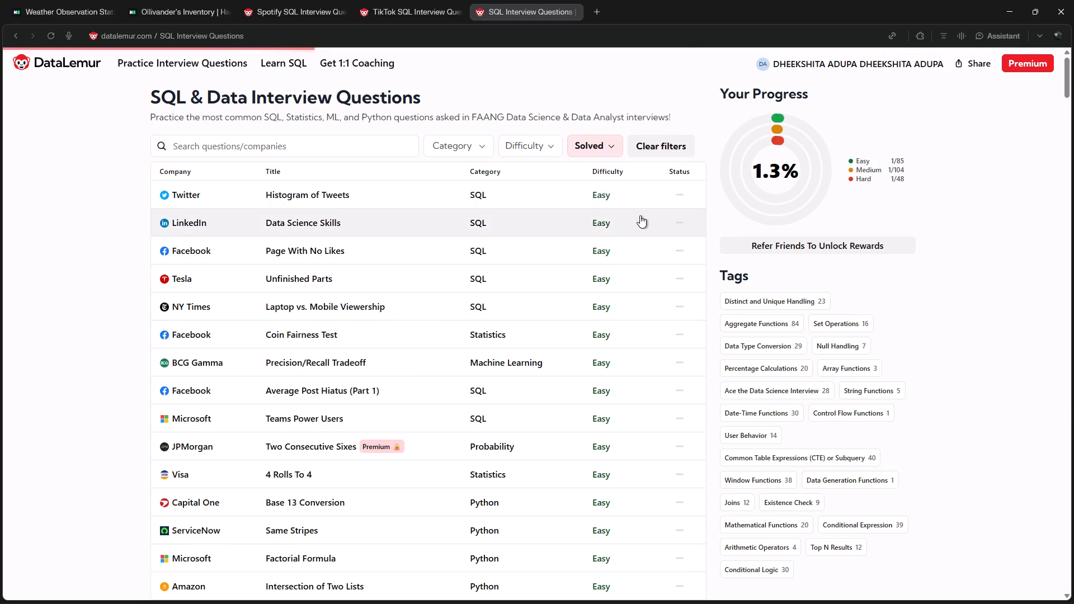
Open Facebook's Advertiser Status question from the solved list and run its MySQL query.
left_click(311, 252)
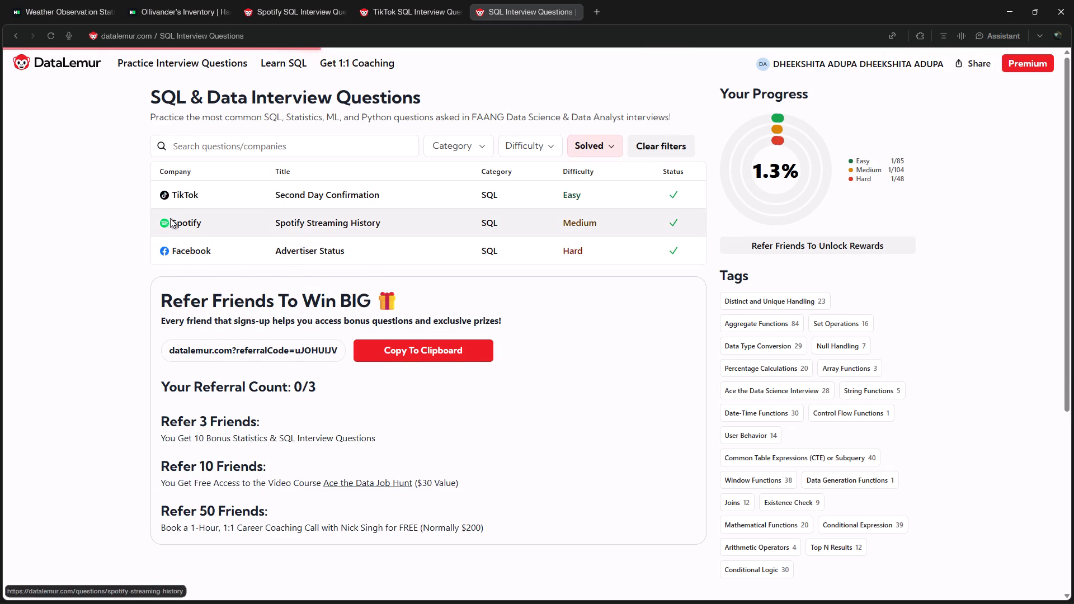
left_click(941, 581)
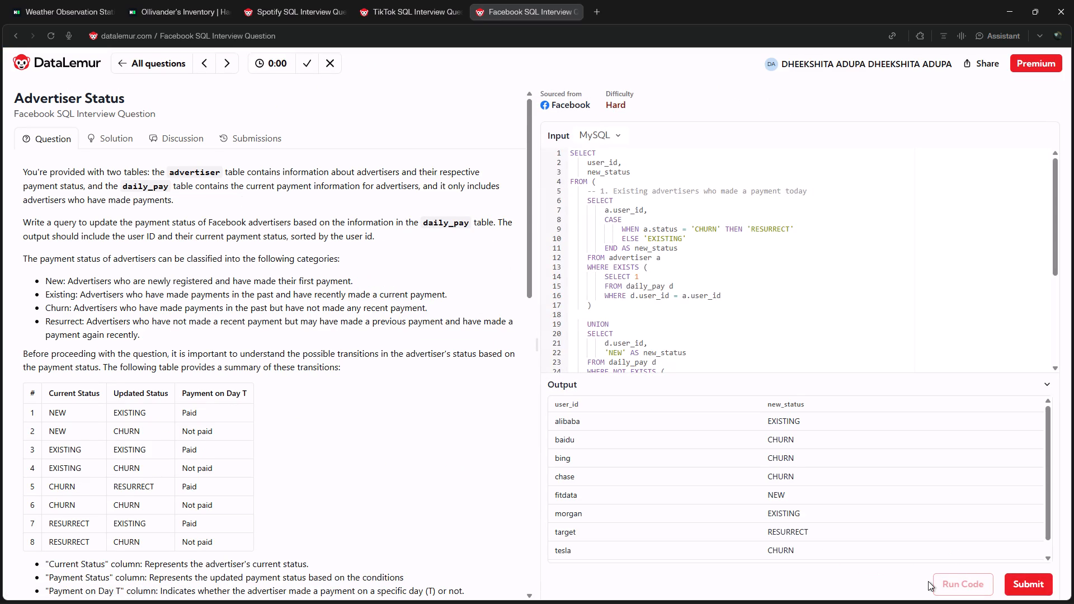
Check Problem Statement 5's existing Advertiser Status screenshot in the Word document.
key("alt+Tab")
scroll(408, 409, "up", 6)
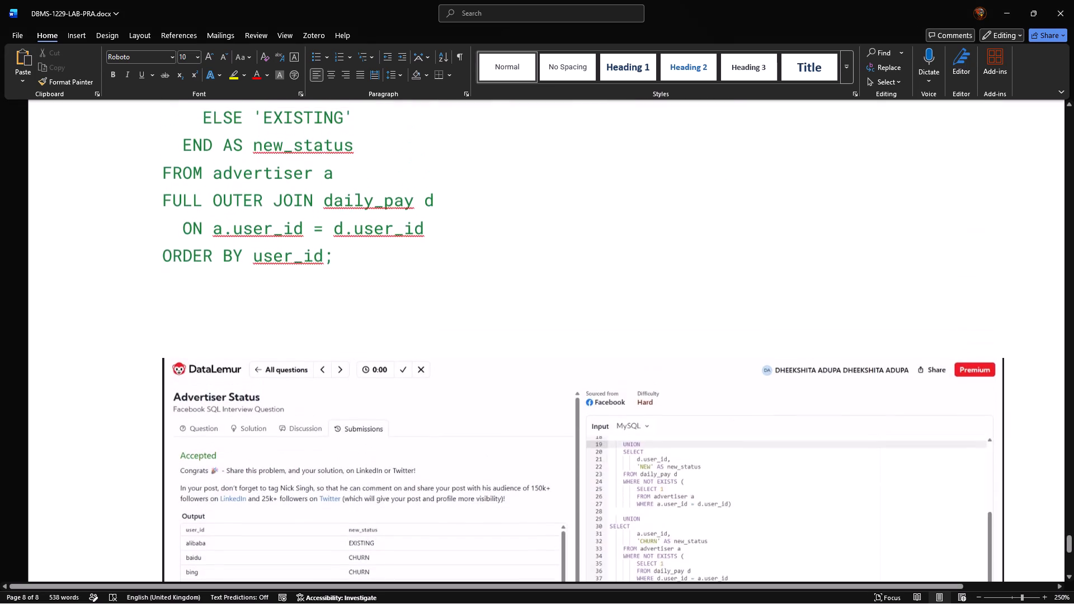
scroll(408, 409, "down", 5)
Return to the Advertiser Status question in Comet and start a screen capture of the page with its query output.
key("alt+Tab")
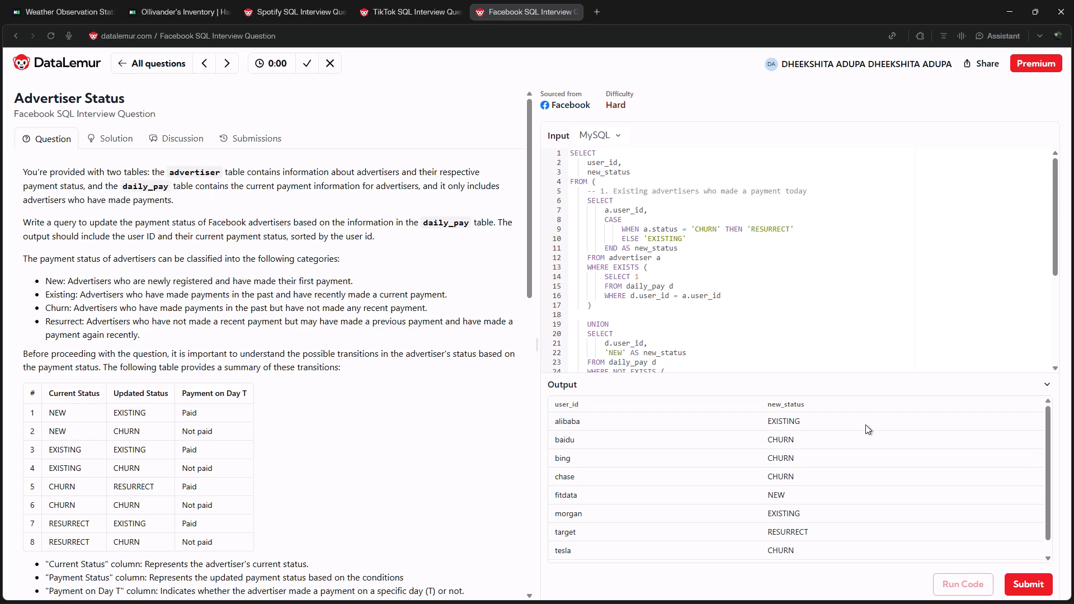
key("shift+super+s")
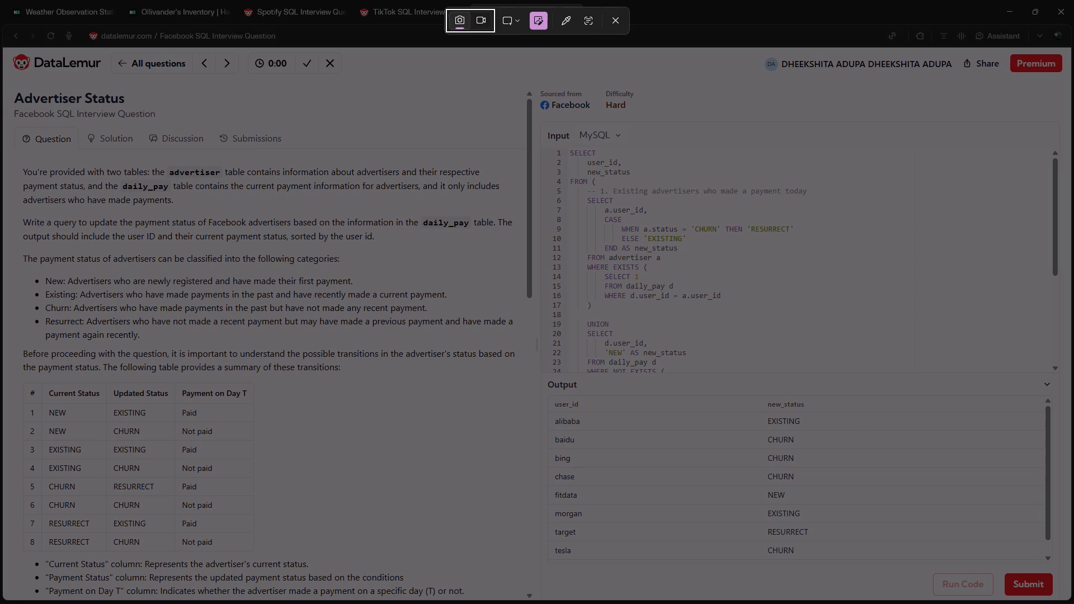
Capture the whole Advertiser Status page with its question description, query and output, and copy the screenshot.
left_click_drag(0, 48, 1073, 603)
key("ctrl+c")
In the Word document, paste the Advertiser Status question screenshot between Problem Statement 5's query and its existing submission screenshot.
key("alt+Tab")
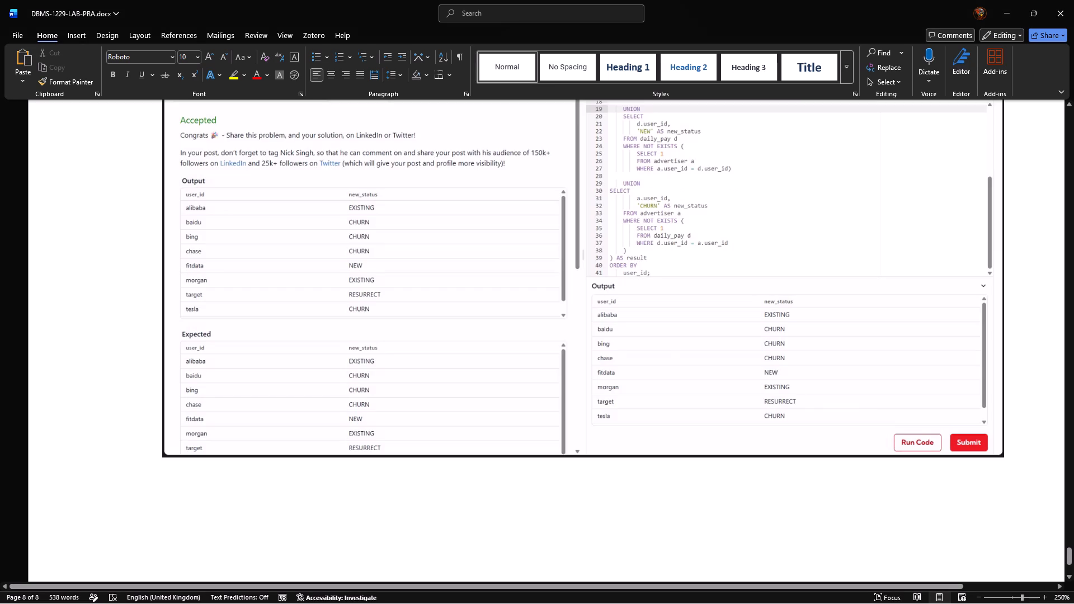
scroll(727, 399, "up", 11)
scroll(831, 421, "down", 6)
left_click(609, 300)
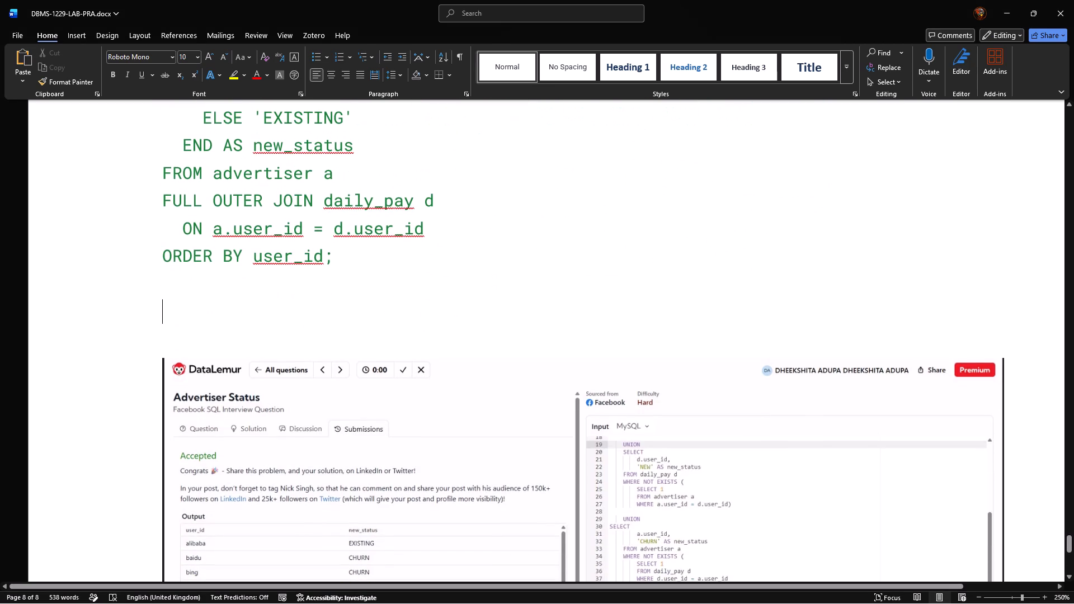
left_click(654, 324)
key("ctrl+v")
Review the pasted screenshots and page layout from Problem Statement 5 and the document's end back to Problem Statement 3.
scroll(543, 265, "up", 5)
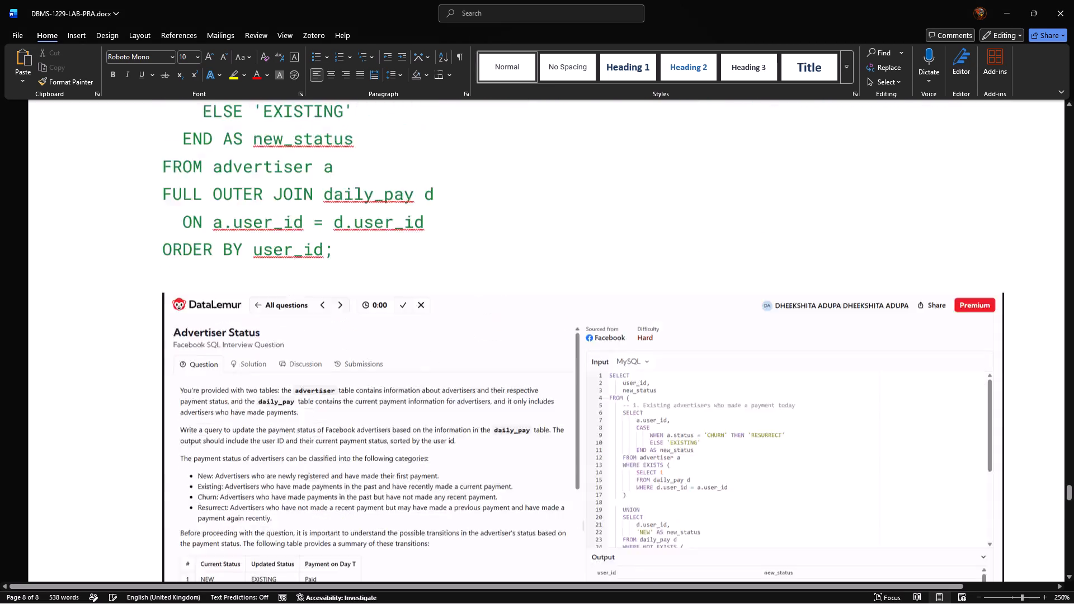
scroll(543, 265, "up", 1)
scroll(543, 265, "down", 15)
scroll(543, 263, "down", 5, "ctrl")
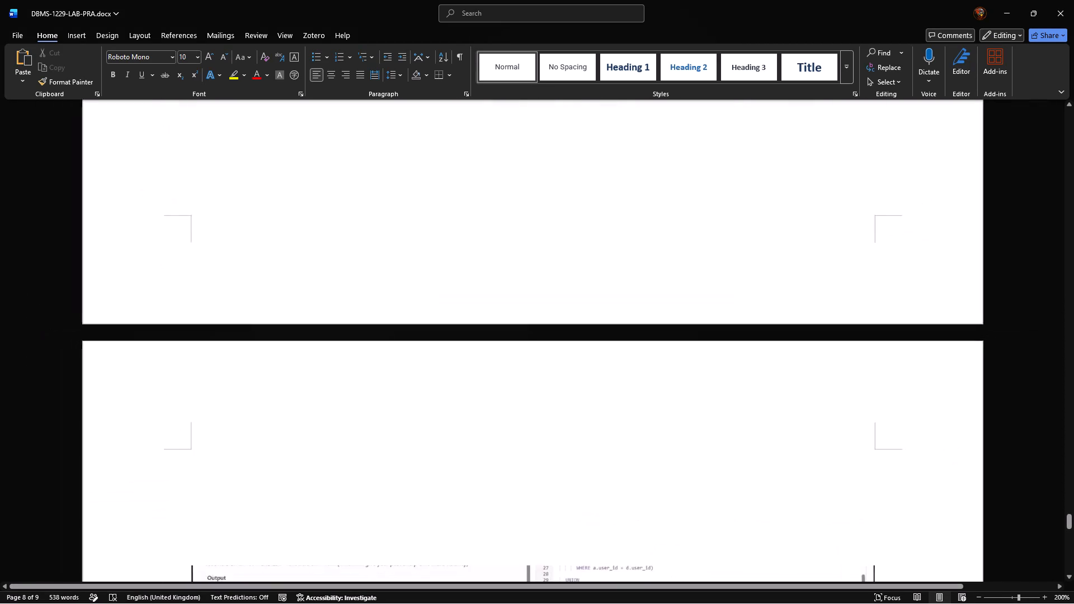
scroll(544, 263, "down", 6, "ctrl")
scroll(573, 312, "down", 14)
scroll(578, 322, "up", 9)
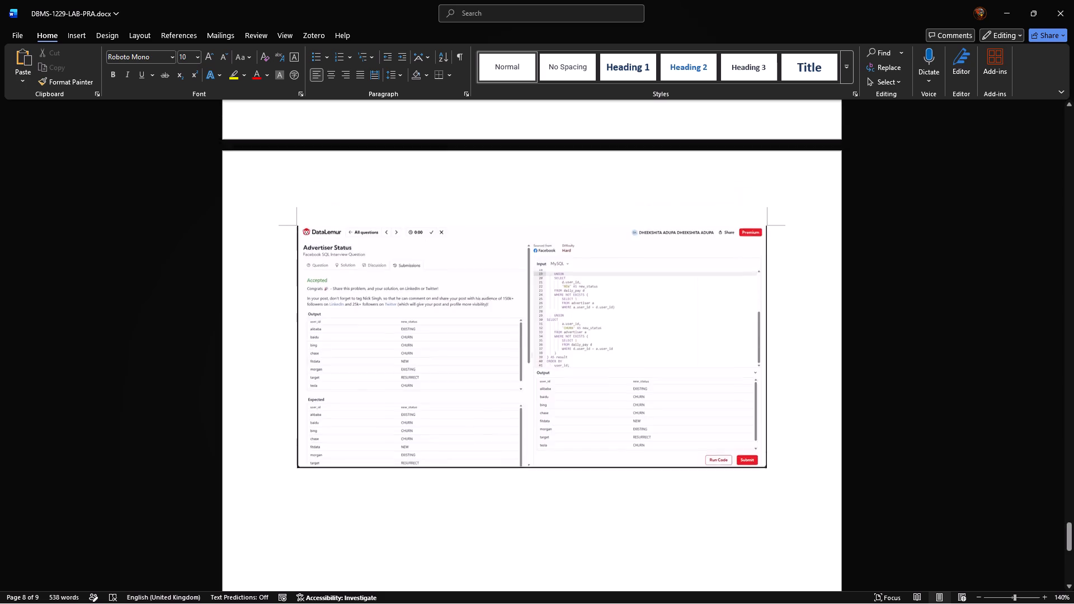
scroll(580, 322, "up", 20)
scroll(580, 322, "up", 9)
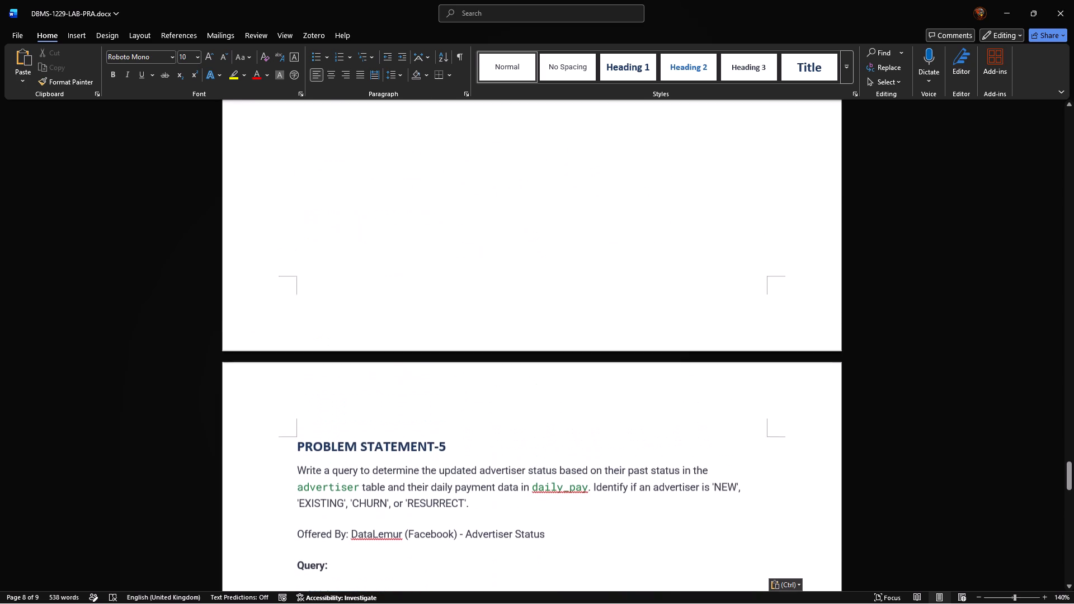
scroll(580, 321, "up", 20)
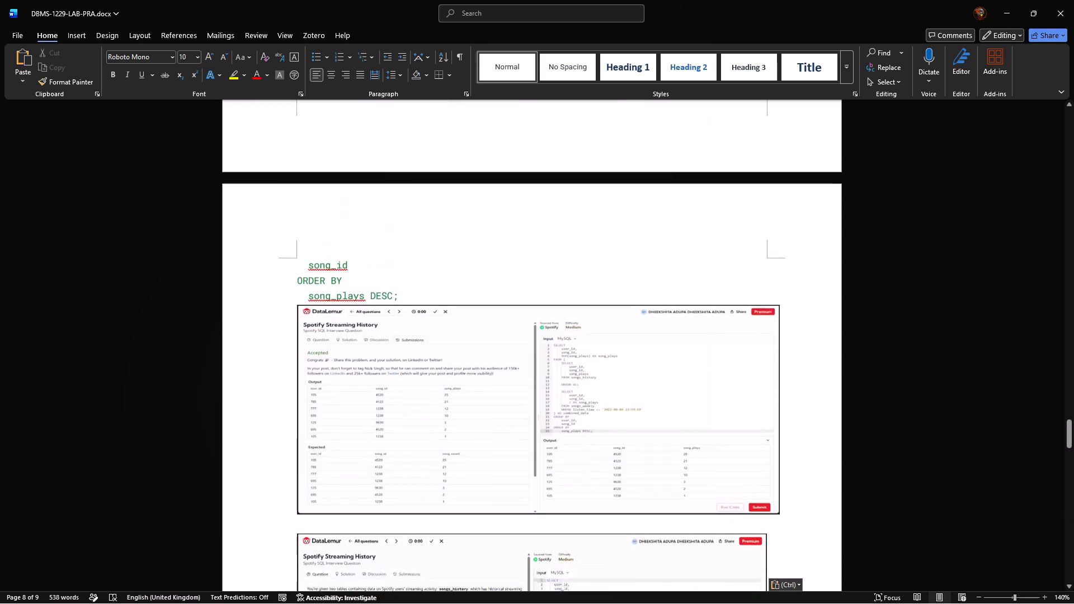
scroll(581, 319, "up", 17)
scroll(581, 319, "up", 12)
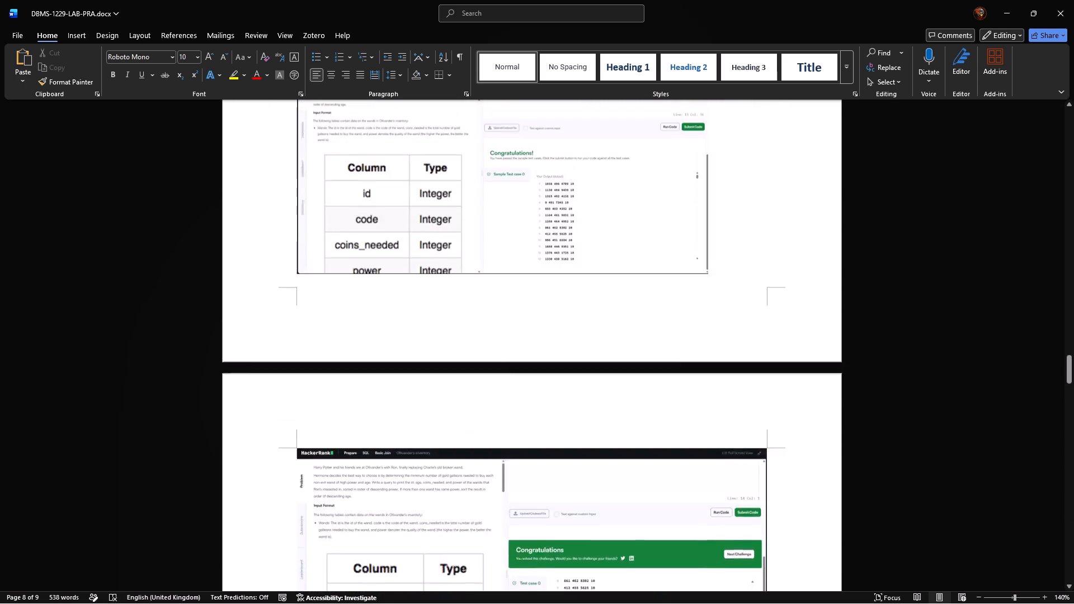
scroll(581, 319, "up", 6)
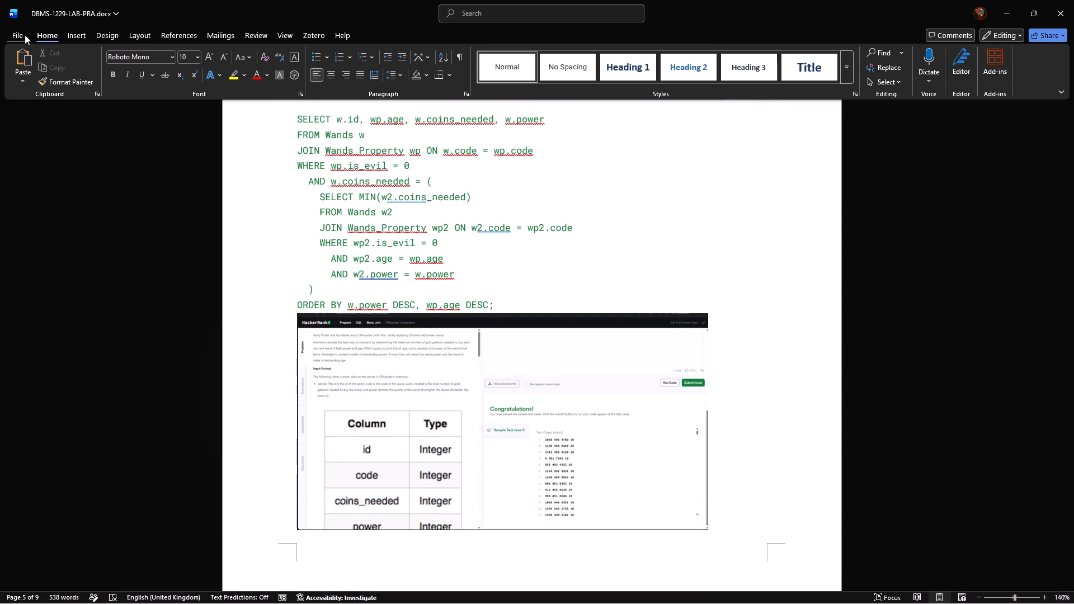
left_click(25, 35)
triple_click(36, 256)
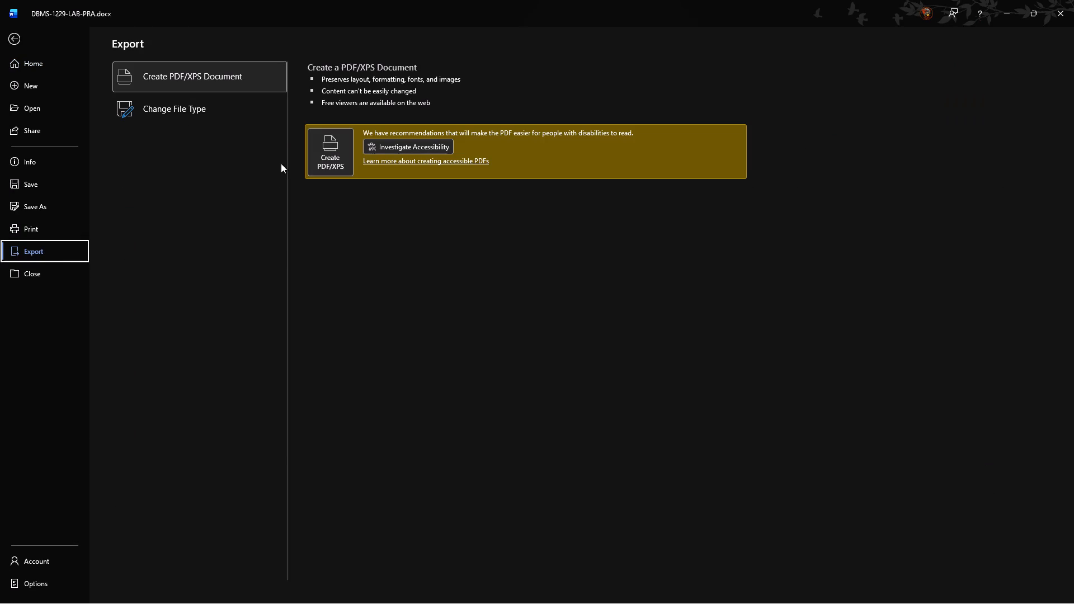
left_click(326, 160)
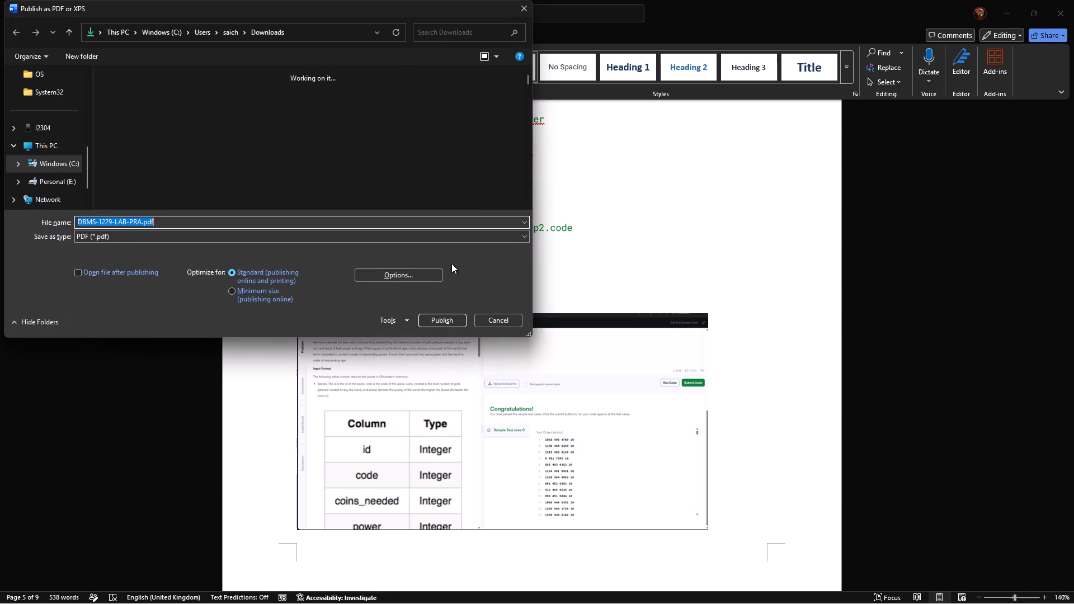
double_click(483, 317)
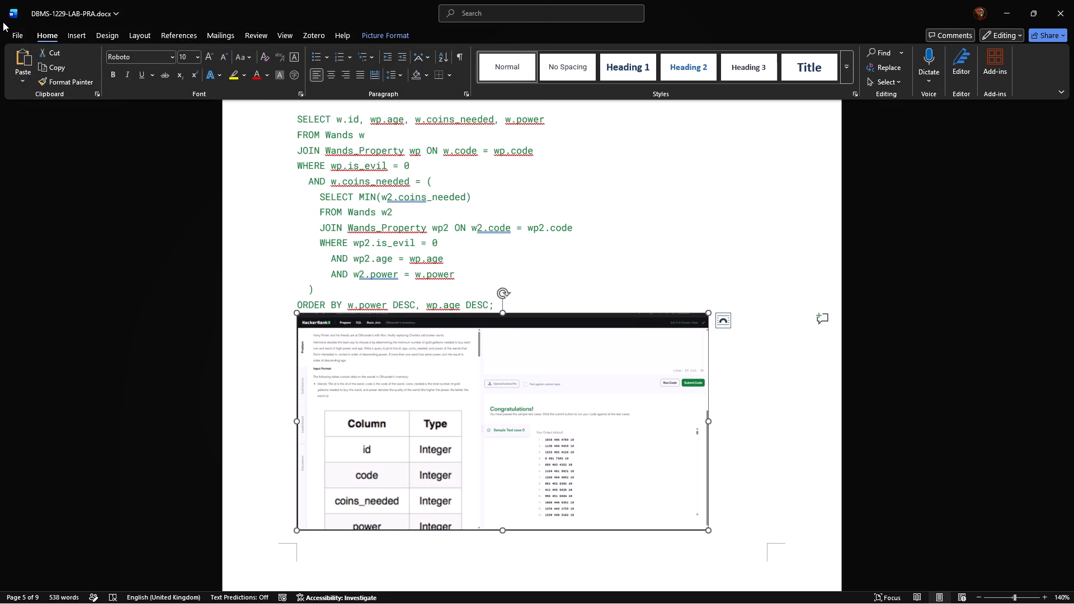
Export the document as DBMS-1229-LAB-PRA.pdf in the Downloads folder, replacing the existing PDF.
left_click(20, 35)
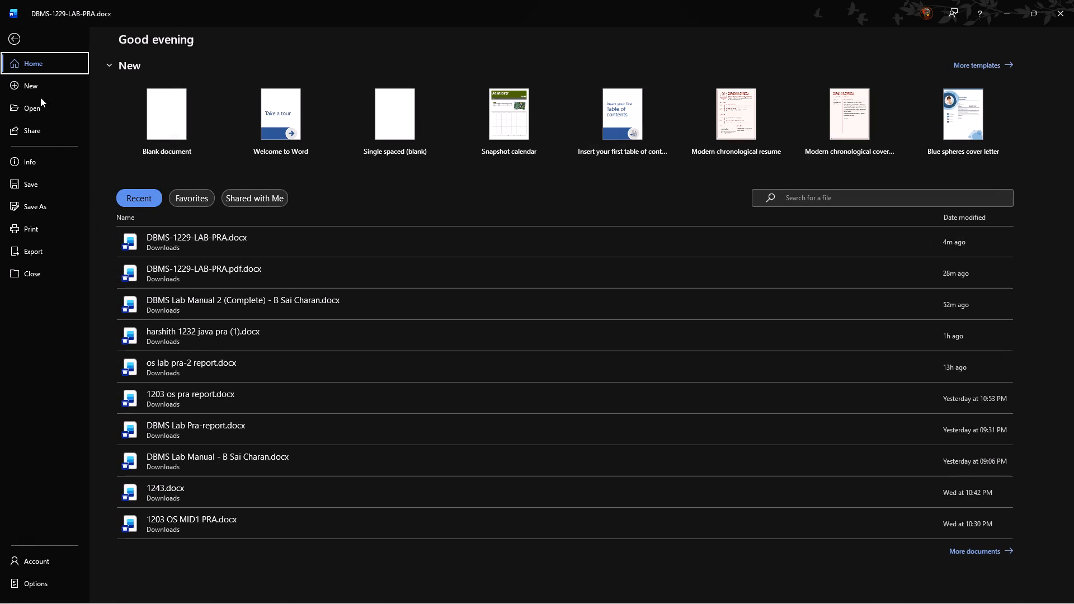
double_click(54, 249)
double_click(325, 167)
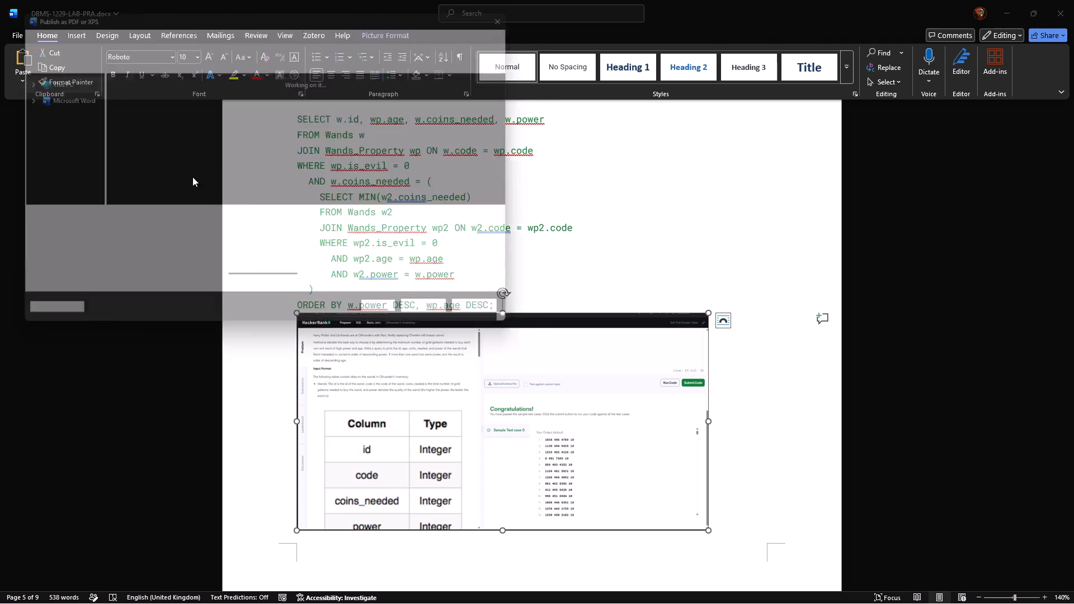
left_click(169, 144)
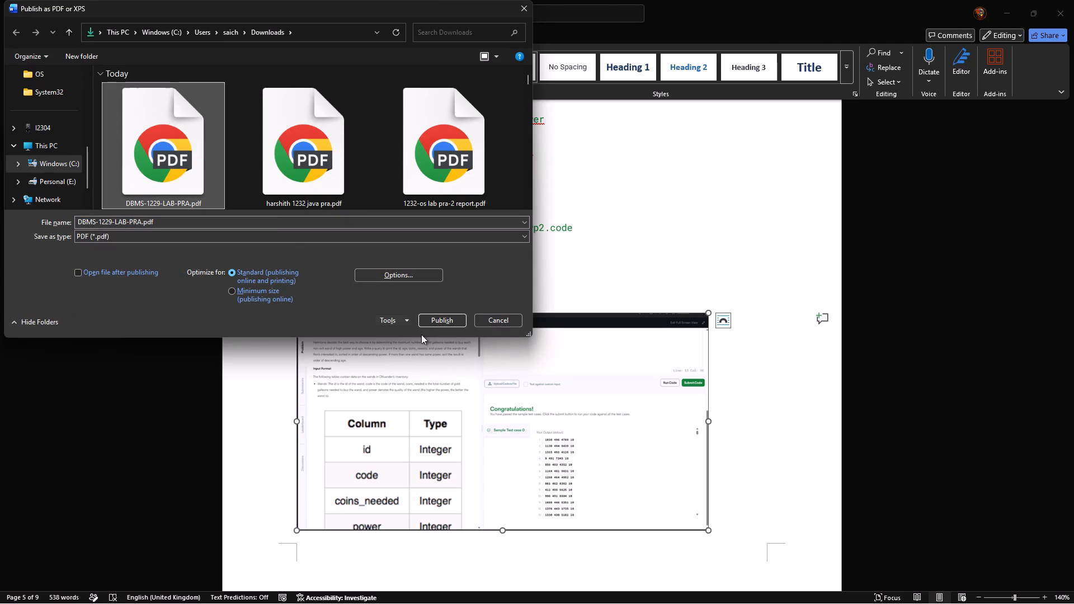
left_click(439, 319)
left_click(558, 309)
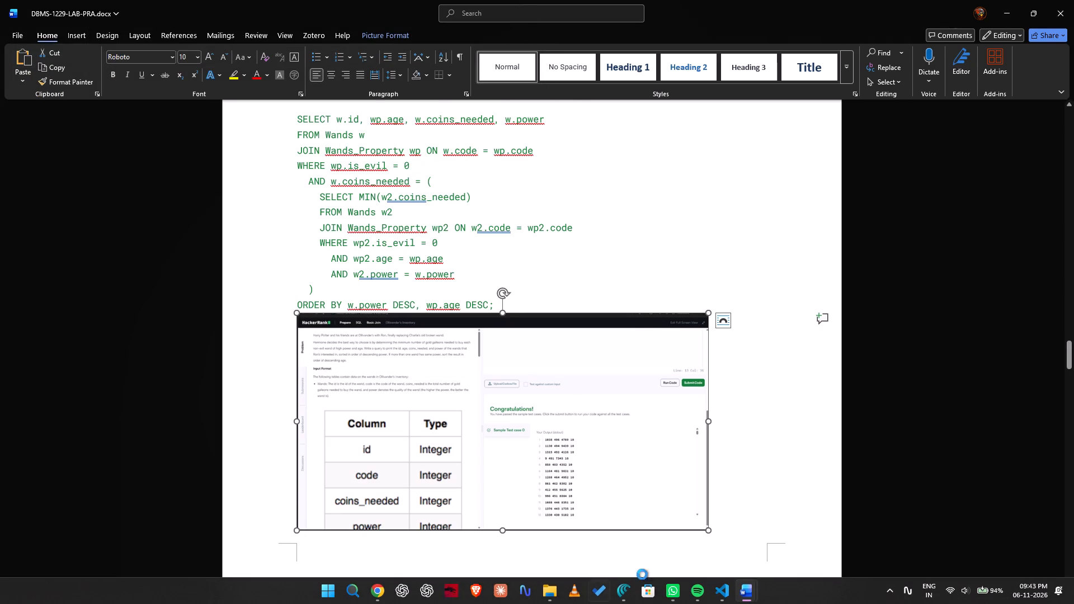
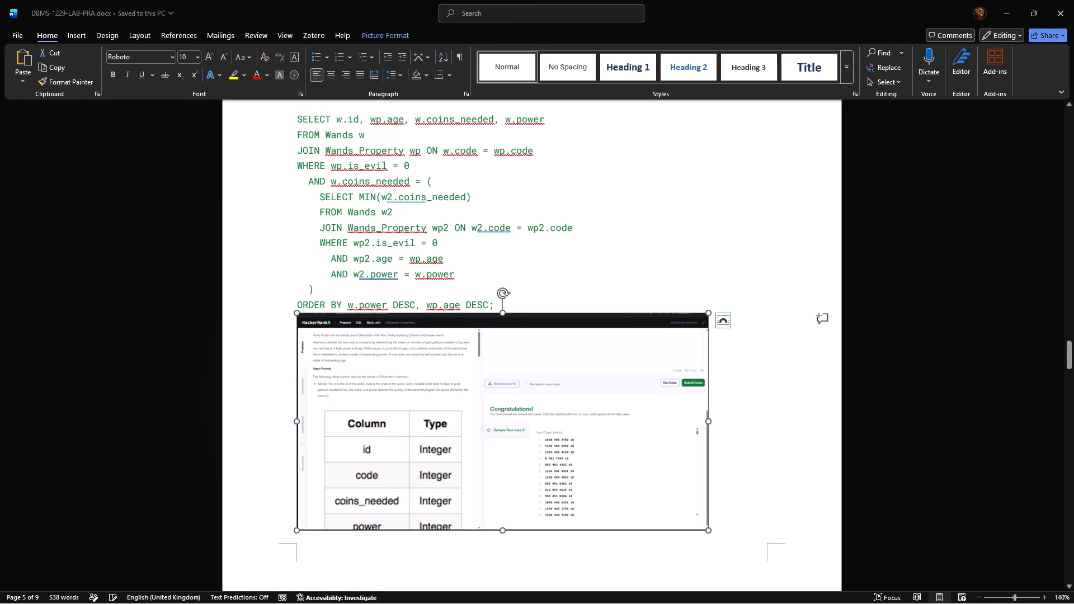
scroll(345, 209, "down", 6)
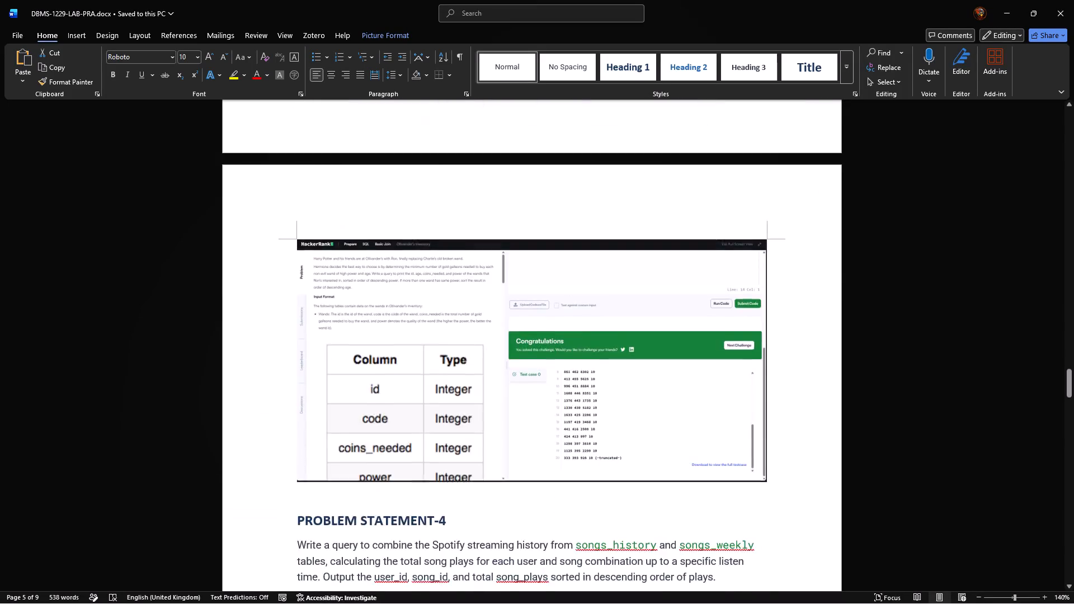
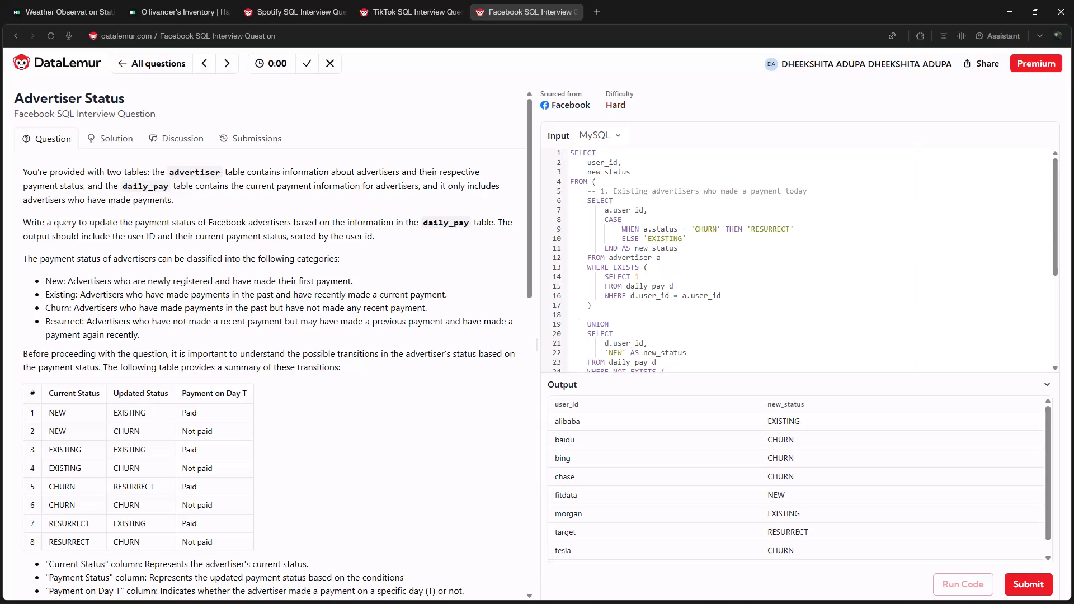
Read through the MySQL query written for the Advertiser Status question down to its ORDER BY clause.
scroll(603, 272, "up", 3)
scroll(603, 272, "down", 6)
scroll(603, 272, "up", 3)
scroll(603, 272, "down", 5)
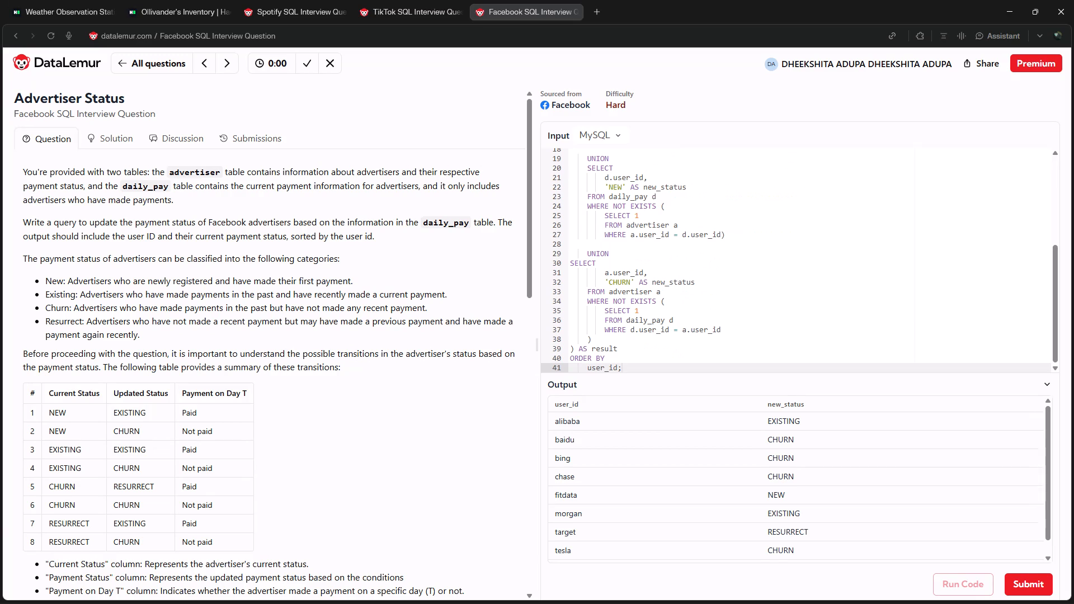
scroll(608, 268, "down", 9)
scroll(618, 191, "down", 6)
scroll(660, 336, "down", 5)
Look through the solution, discussion and submission history of the Advertiser Status question.
double_click(109, 131)
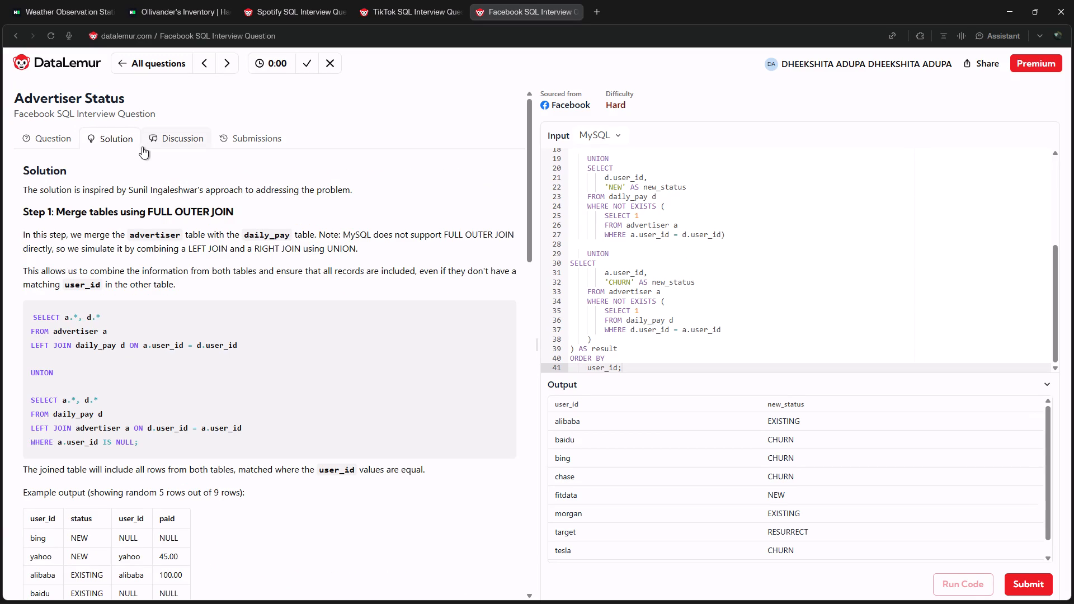
scroll(173, 202, "down", 5)
scroll(173, 202, "up", 5)
left_click(176, 136)
double_click(242, 141)
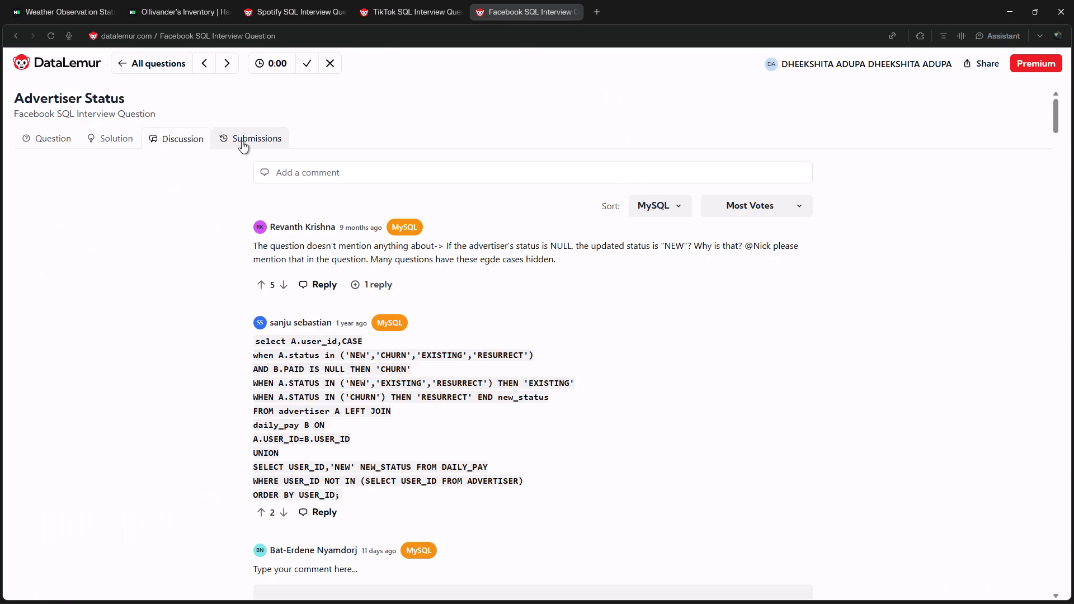
left_click(91, 134)
Return to the Advertiser Status problem statement and examine its example tables and explanation, the rest of the query and the output rows.
left_click(55, 132)
scroll(355, 296, "down", 13)
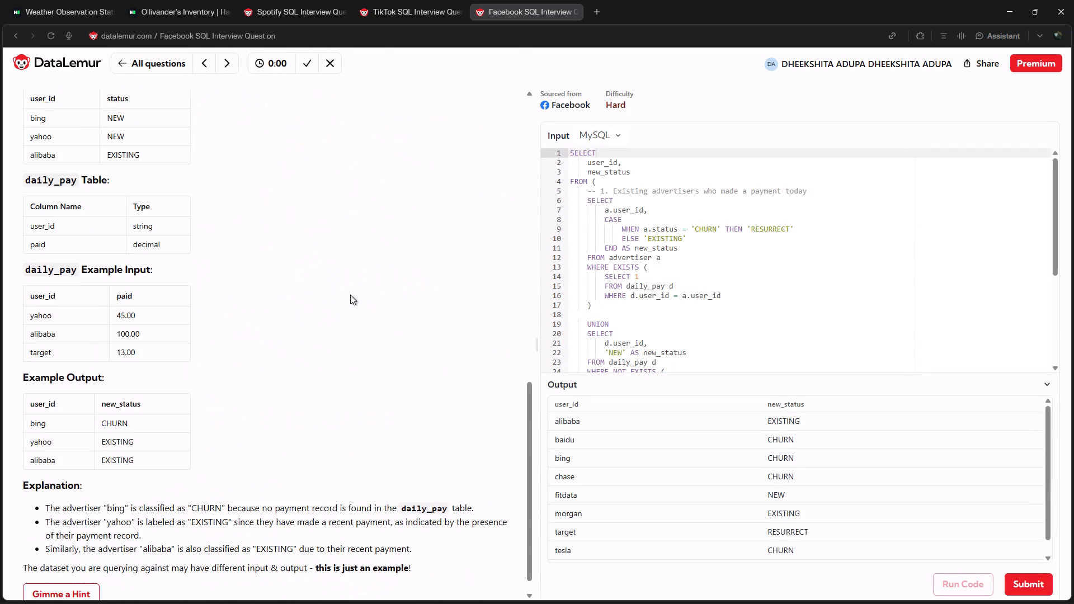
scroll(350, 295, "down", 6)
scroll(636, 271, "down", 18)
scroll(644, 256, "down", 6)
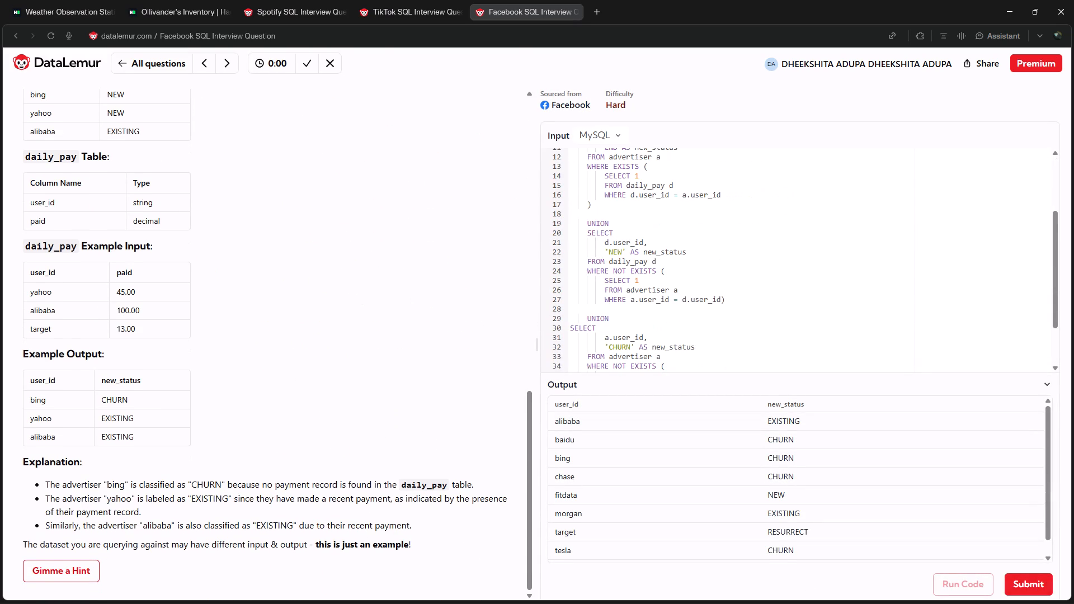
scroll(668, 376, "down", 19)
scroll(715, 413, "down", 6)
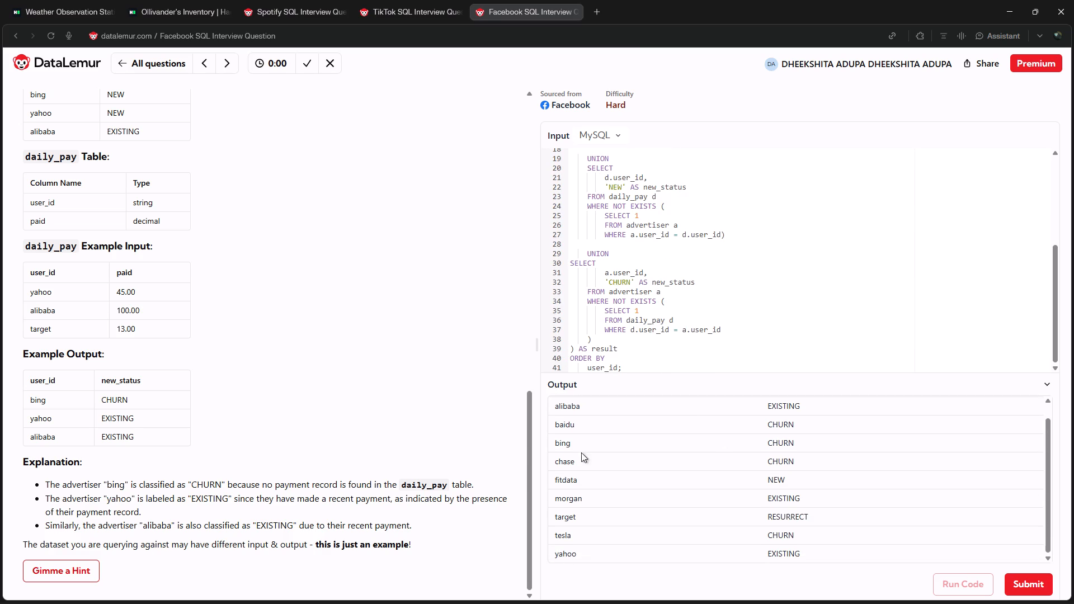
scroll(250, 547, "down", 6)
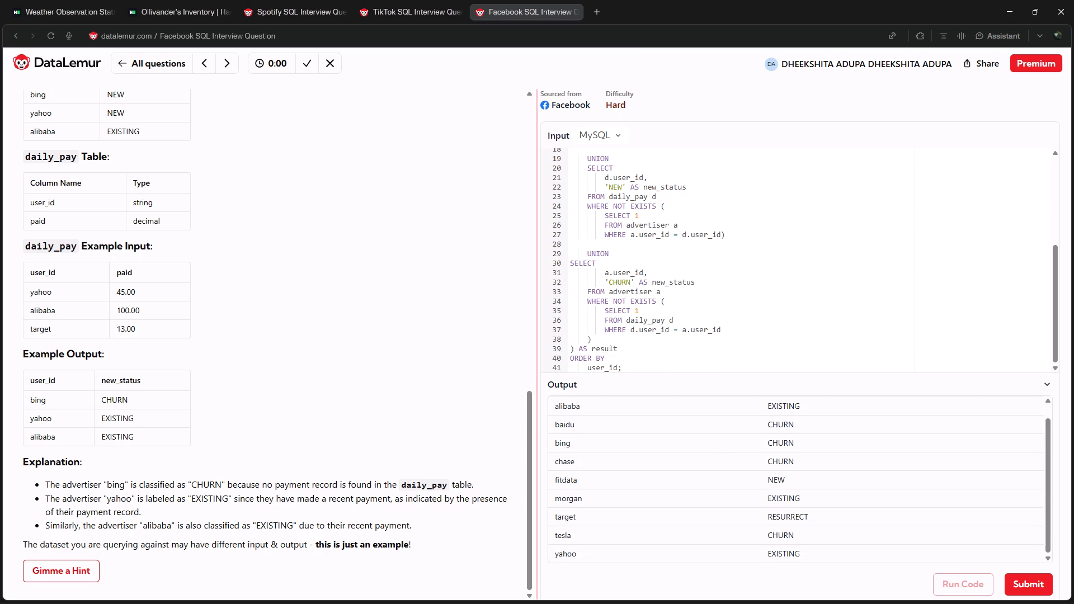
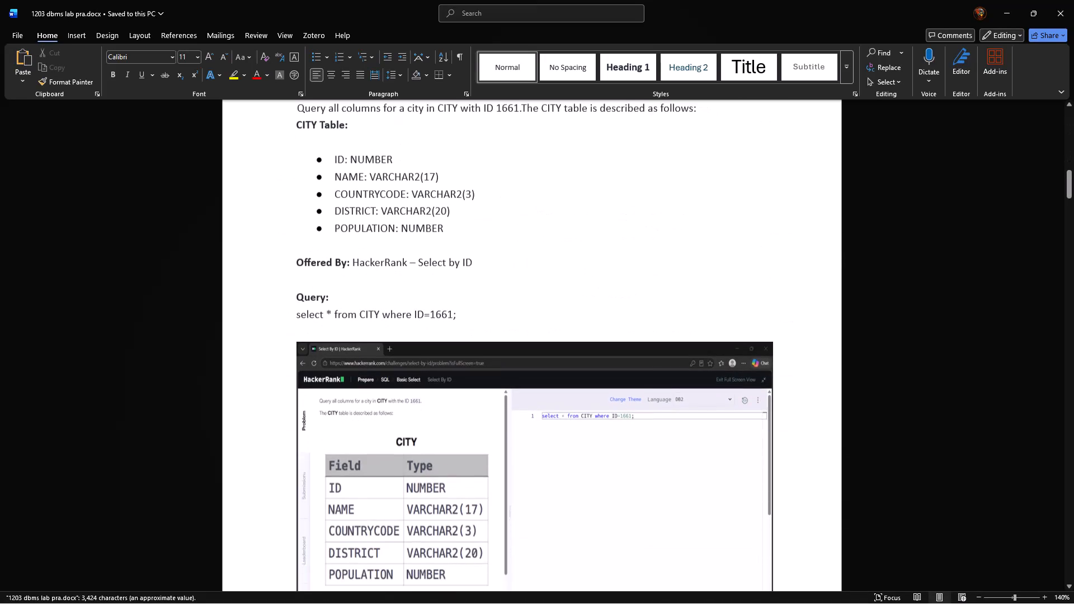
Review the 1203 dbms lab pra document's Select by ID and Big Countries sections, including their queries and result screenshots.
scroll(516, 284, "down", 3)
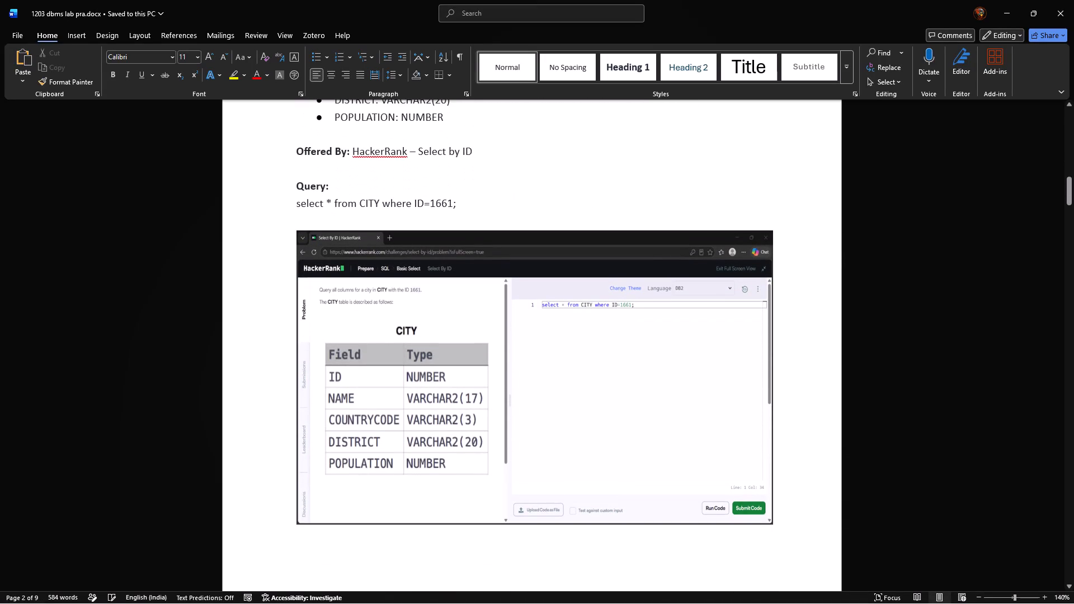
scroll(516, 284, "down", 12)
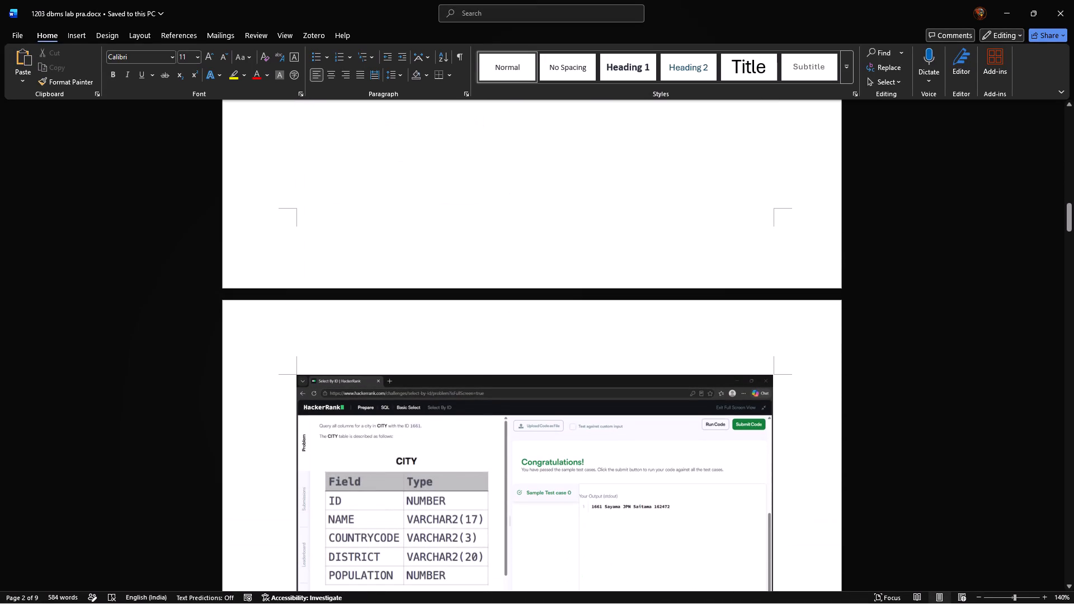
scroll(516, 284, "down", 17)
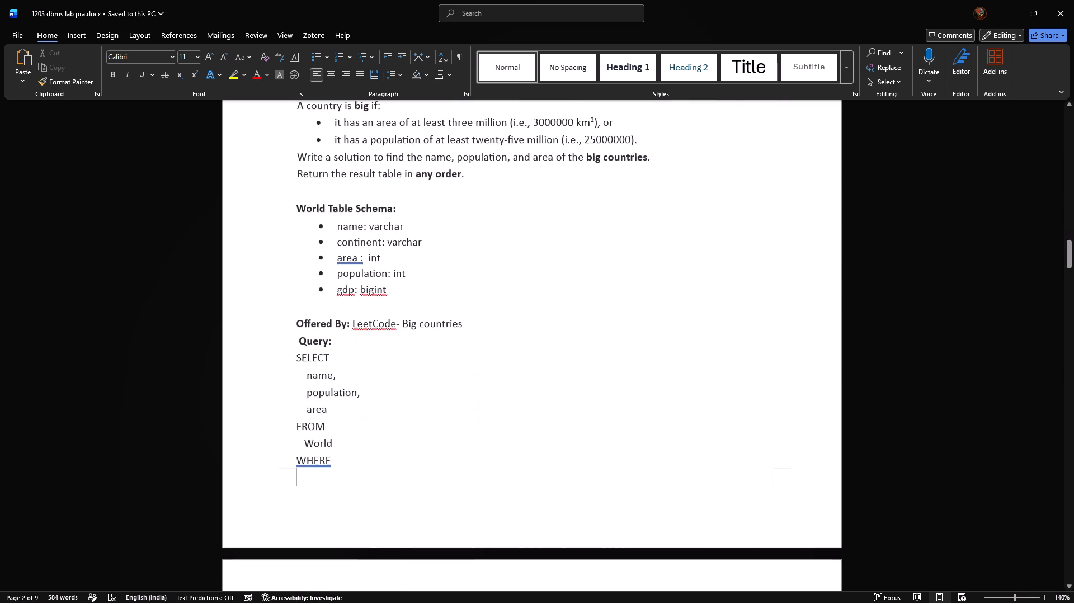
scroll(516, 284, "up", 20)
scroll(516, 284, "up", 6)
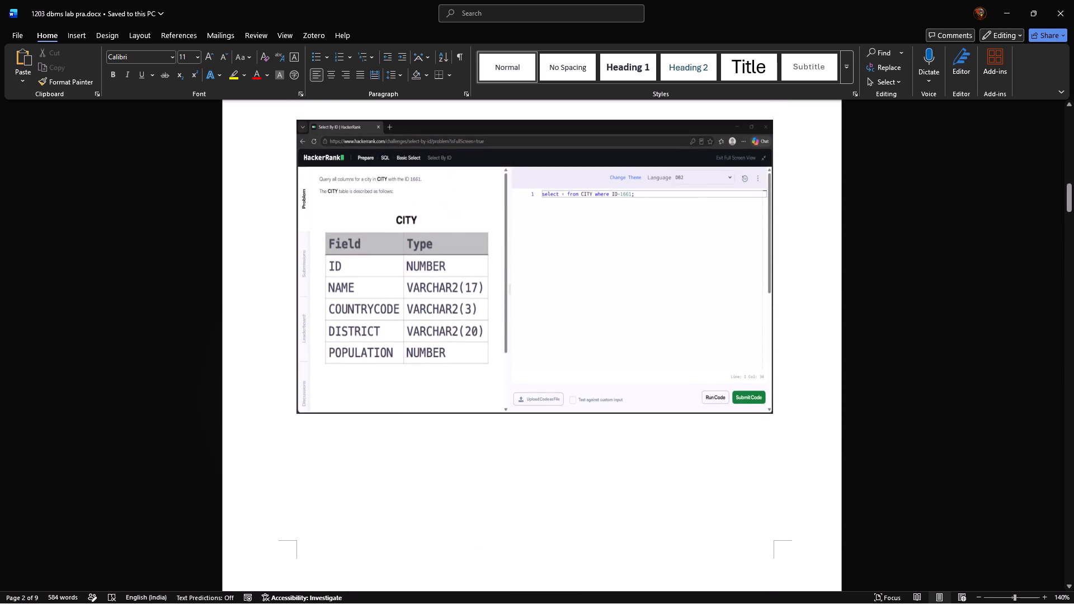
scroll(516, 284, "down", 20)
scroll(516, 284, "down", 15)
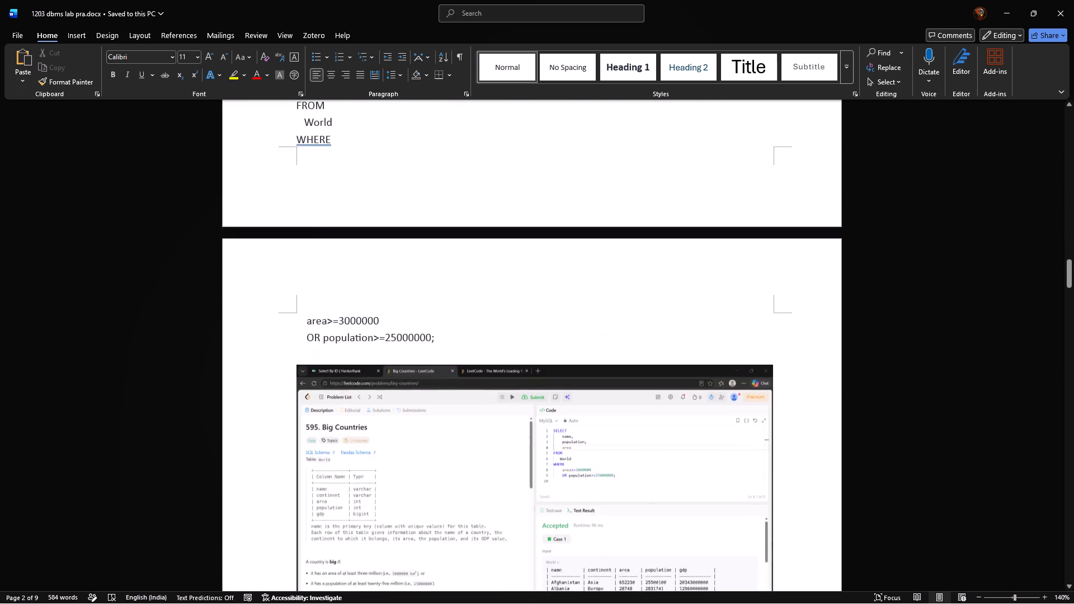
scroll(519, 281, "down", 7)
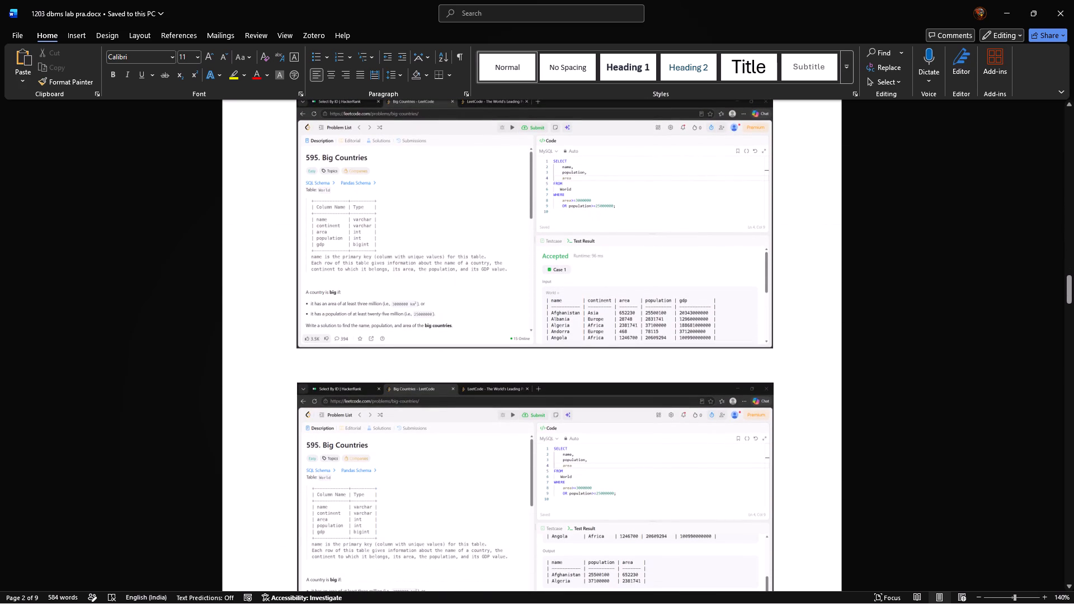
scroll(538, 275, "down", 6)
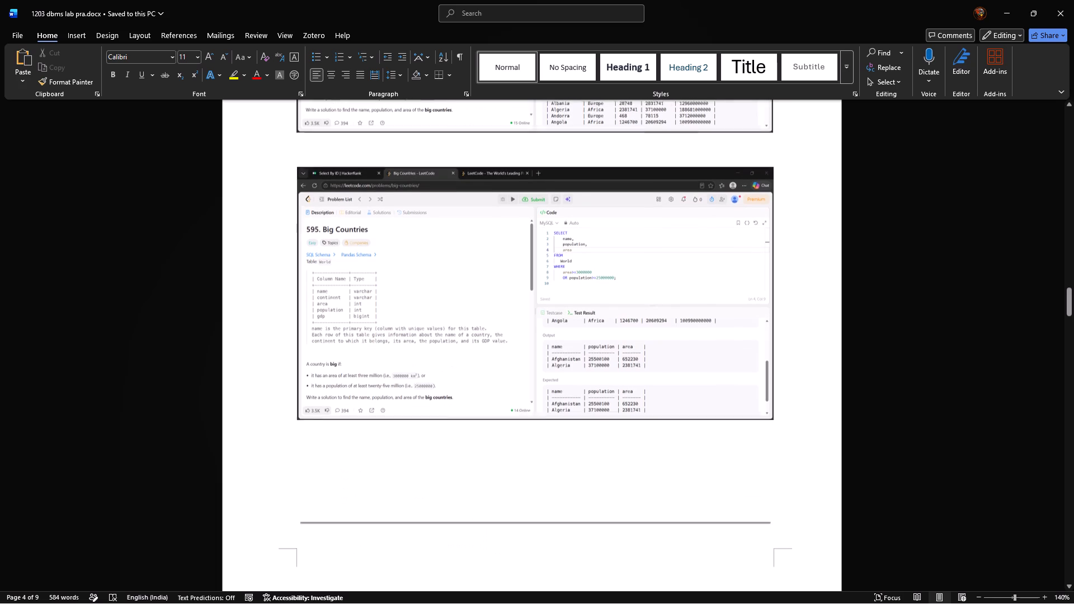
Review Problem Statement-3 in the document, from its table schemas to the HackerRank Top Competitors query and output screenshots.
scroll(543, 275, "down", 12)
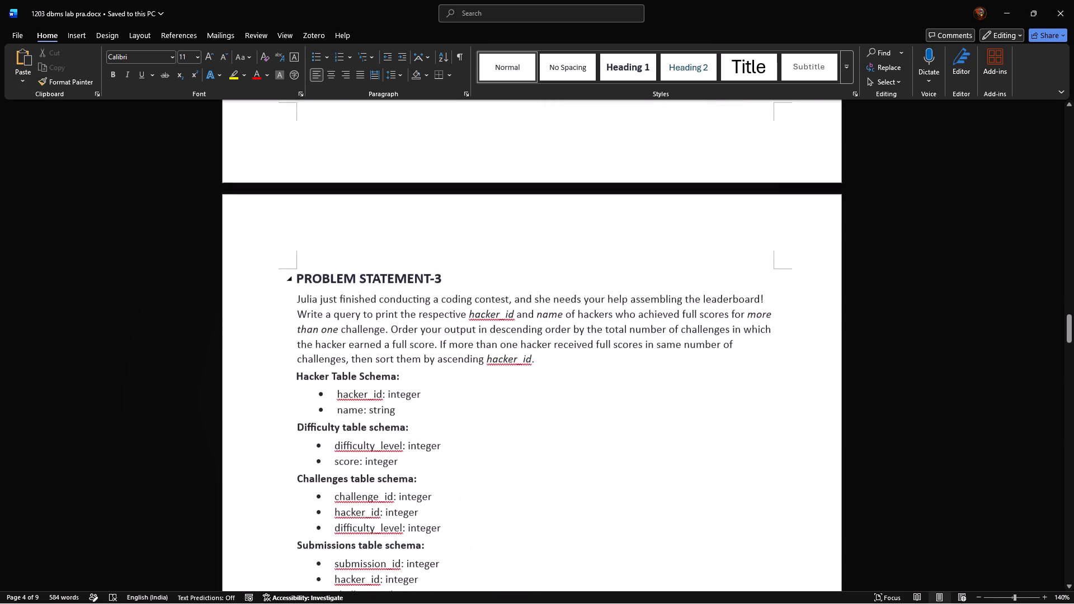
scroll(545, 275, "down", 17)
scroll(548, 277, "down", 11)
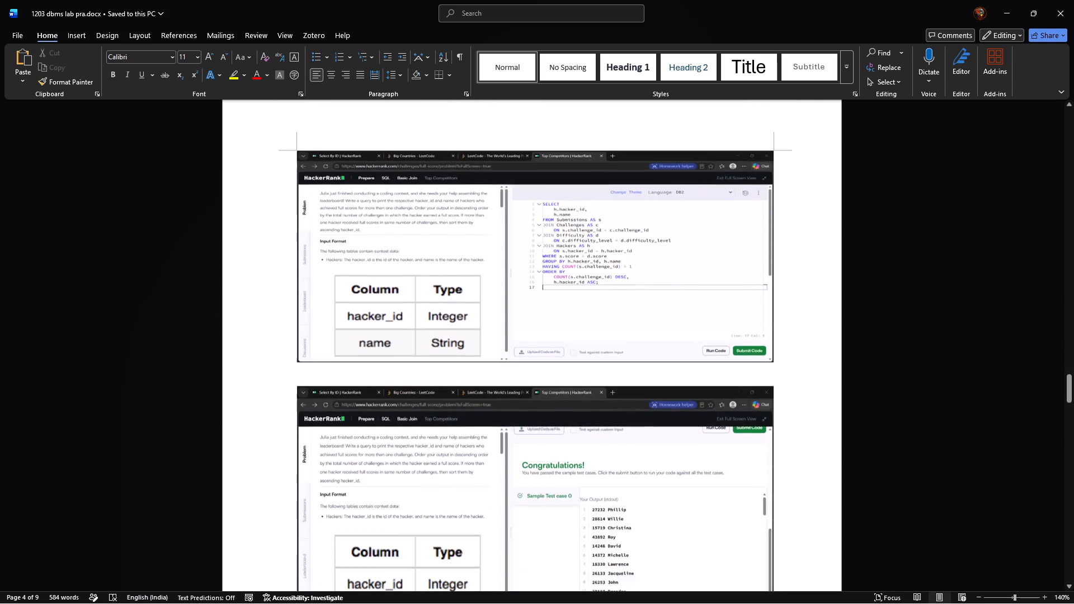
scroll(548, 277, "down", 5)
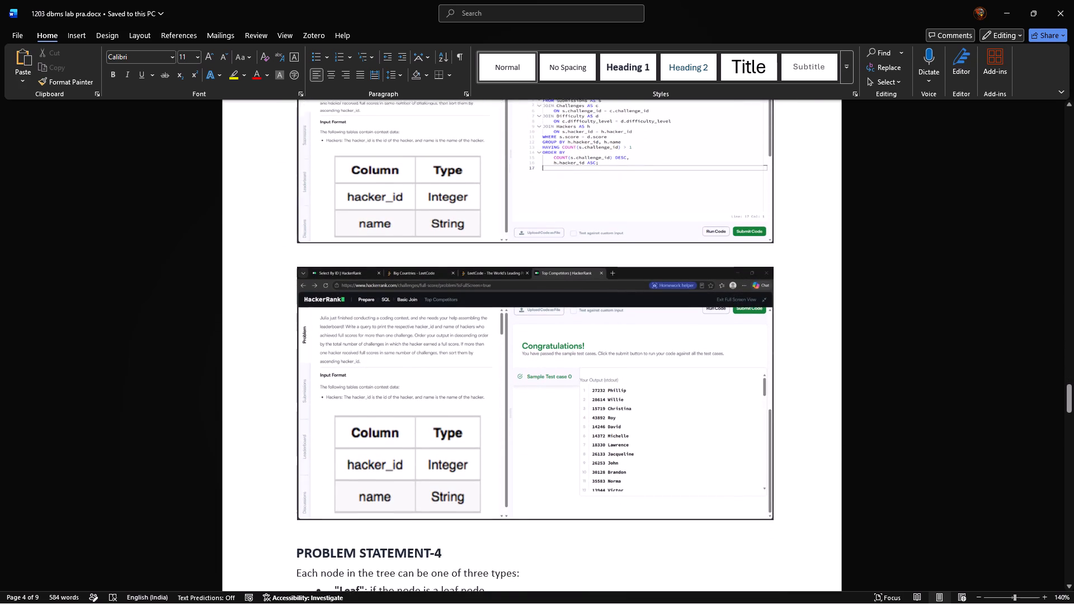
Look through the document from Problem Statement-4 to the end, checking the Advertiser Status query and its DataLemur screenshots.
scroll(548, 277, "down", 16)
scroll(554, 276, "down", 19)
scroll(560, 276, "down", 19)
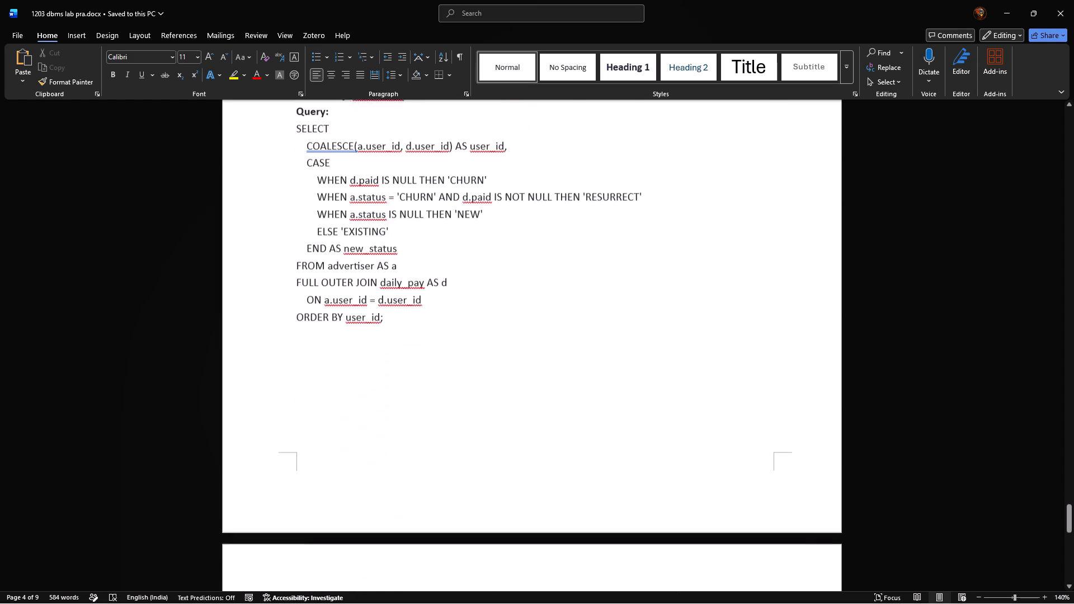
scroll(561, 276, "down", 19)
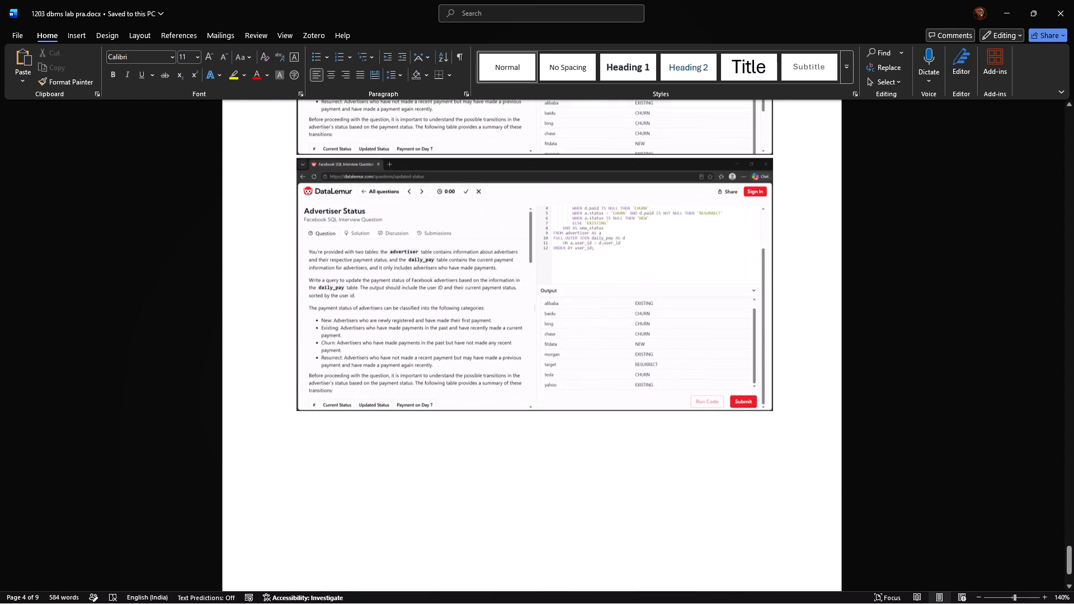
scroll(561, 276, "up", 1)
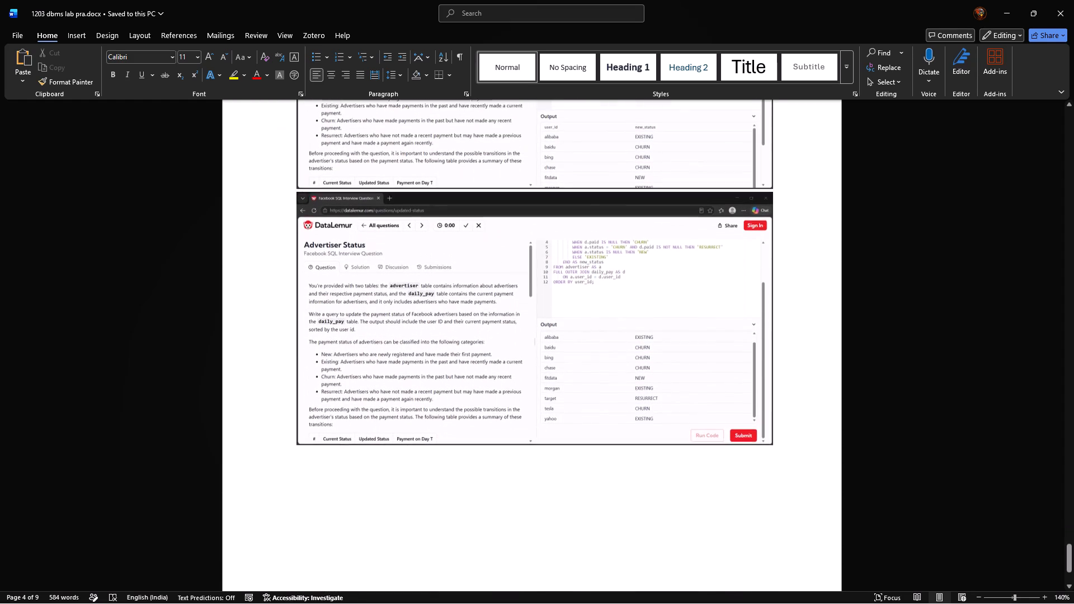
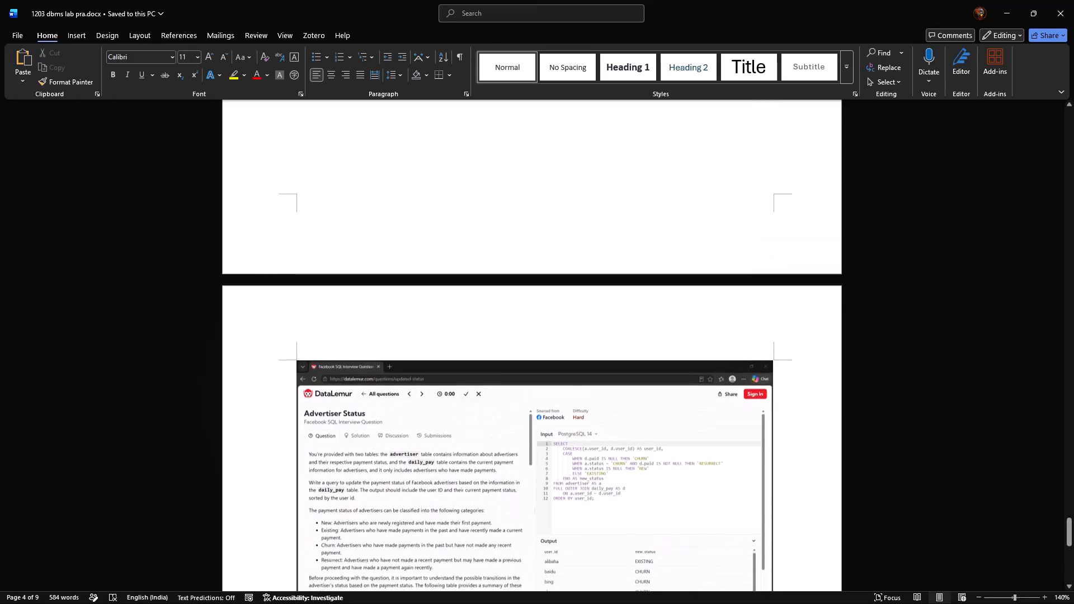
Close the 1203 dbms lab pra document.
left_click(1060, 12)
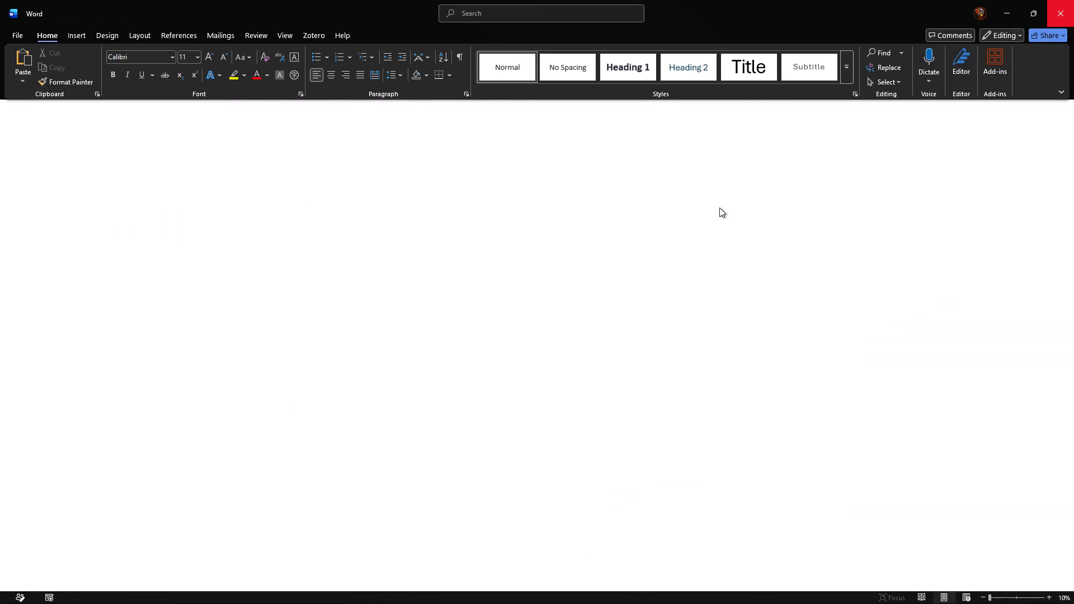